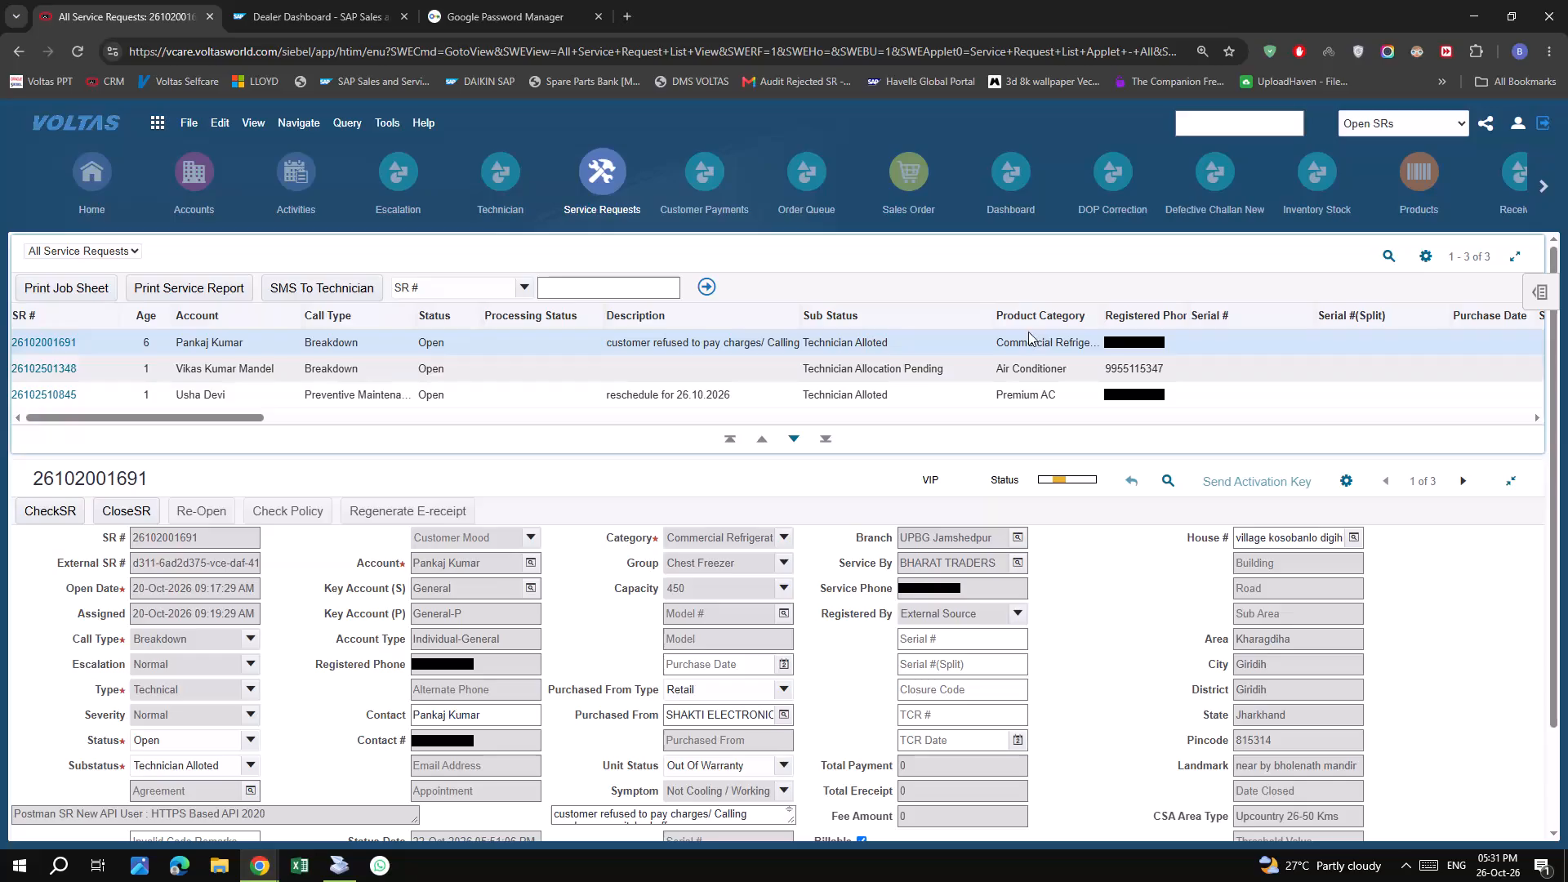
Reload the Voltas CRM page, dismiss the session timeout notice and log back in with the saved credentials.
click(73, 43)
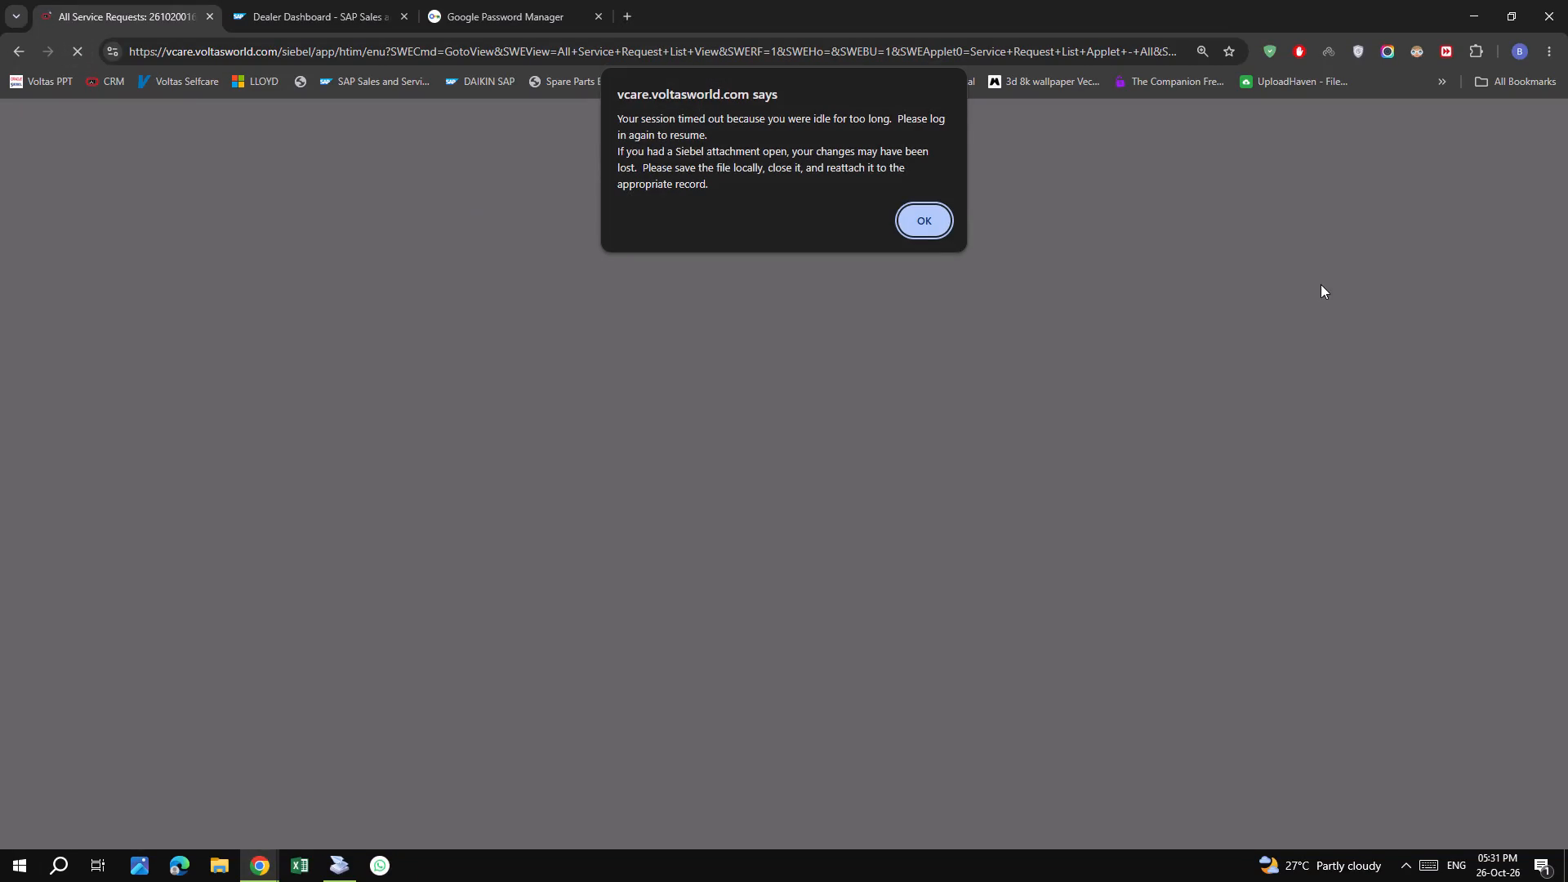
click(924, 220)
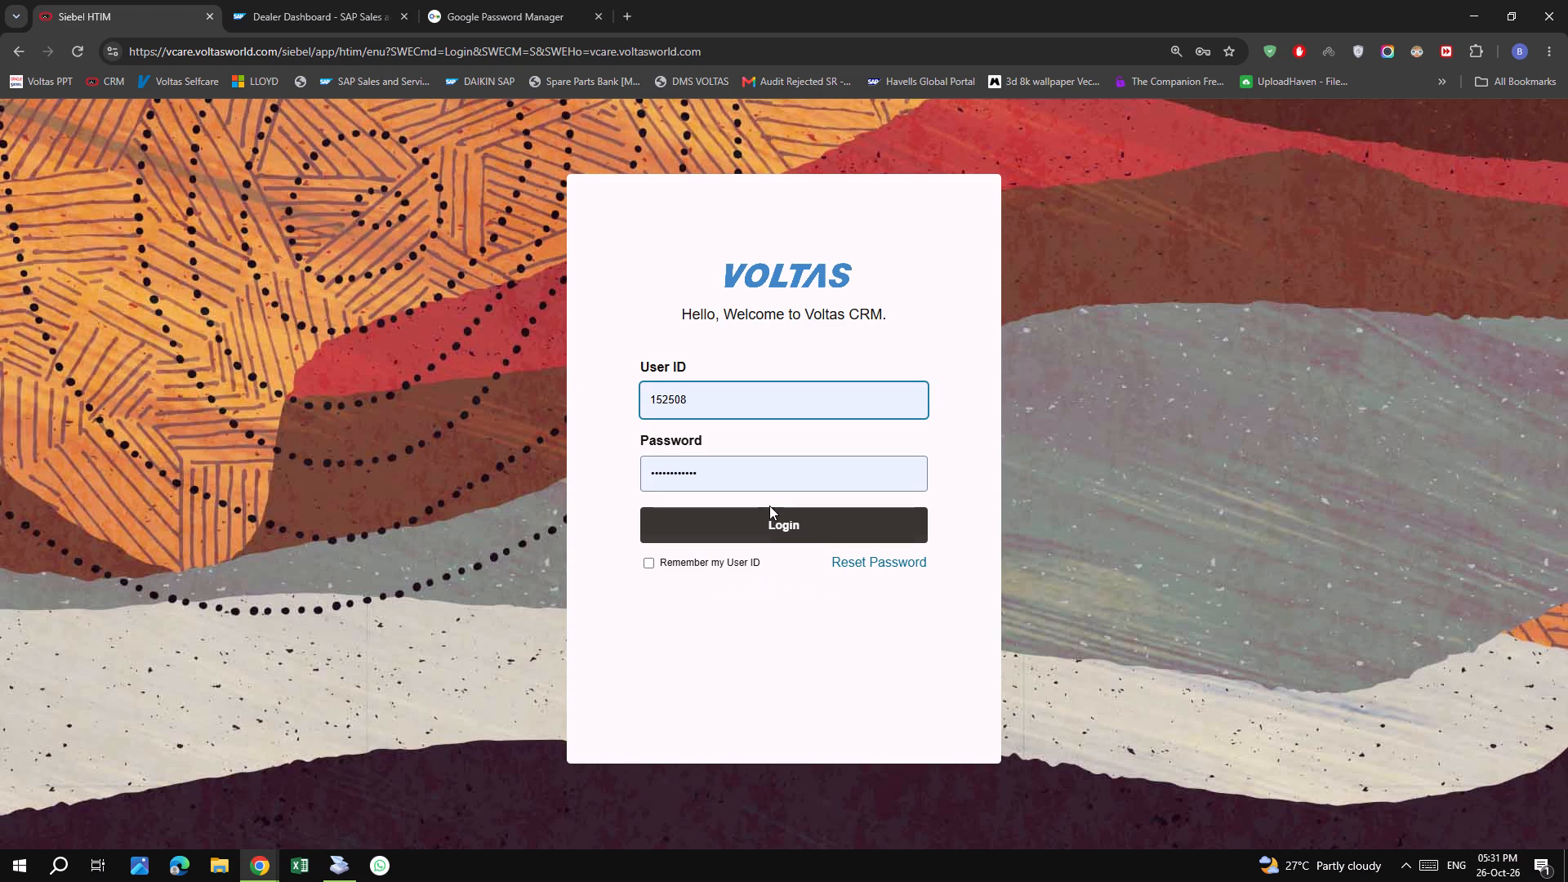
click(780, 526)
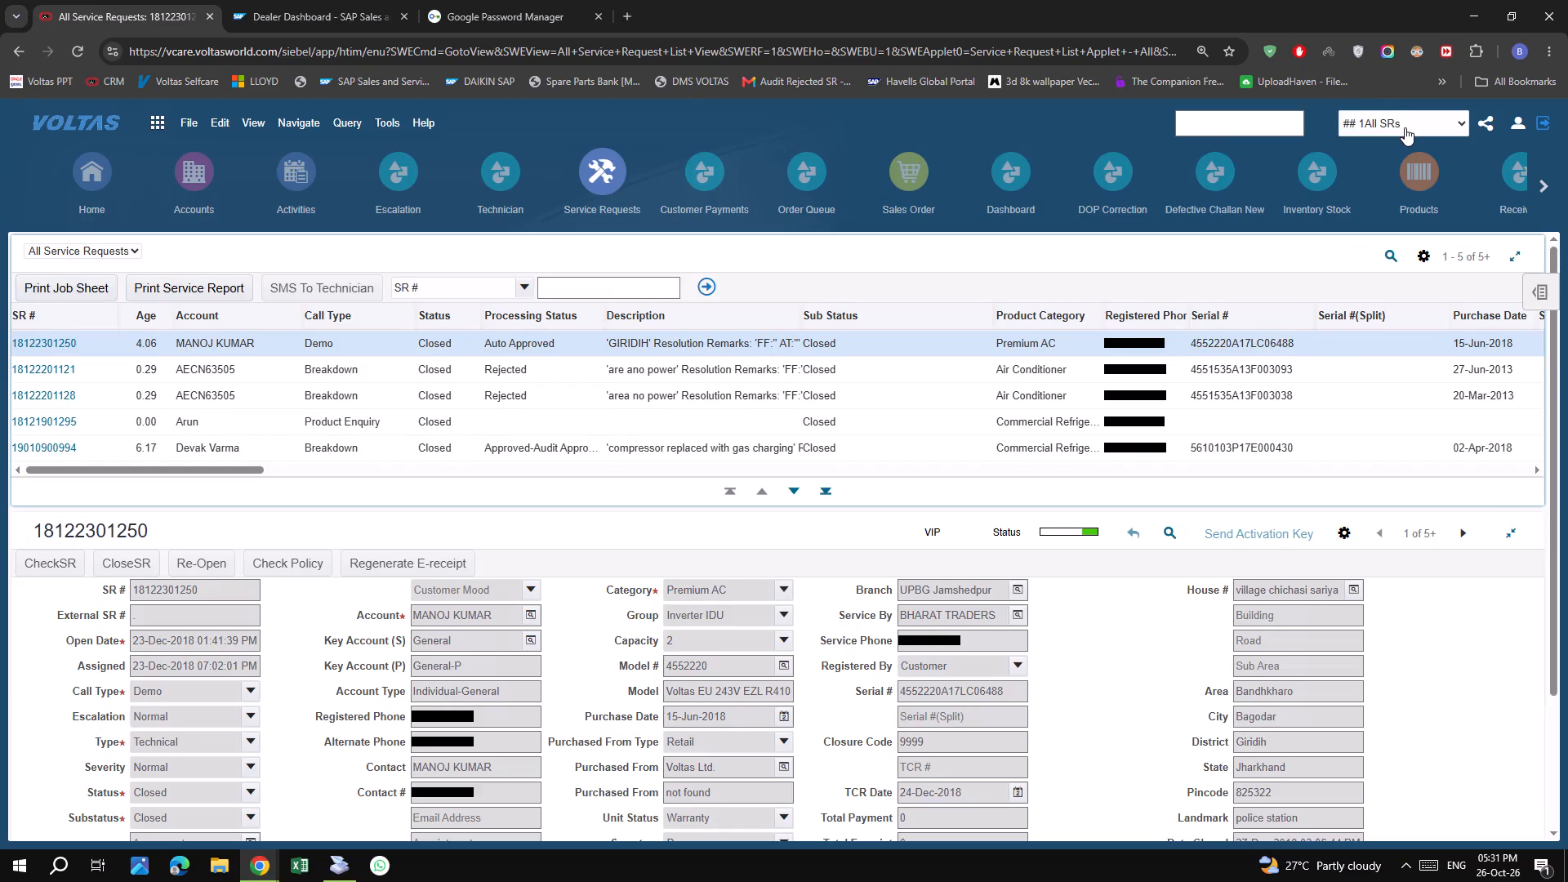
Filter the service request list with the Open SRs query and sort it by SR # in descending order.
click(1405, 127)
click(1405, 403)
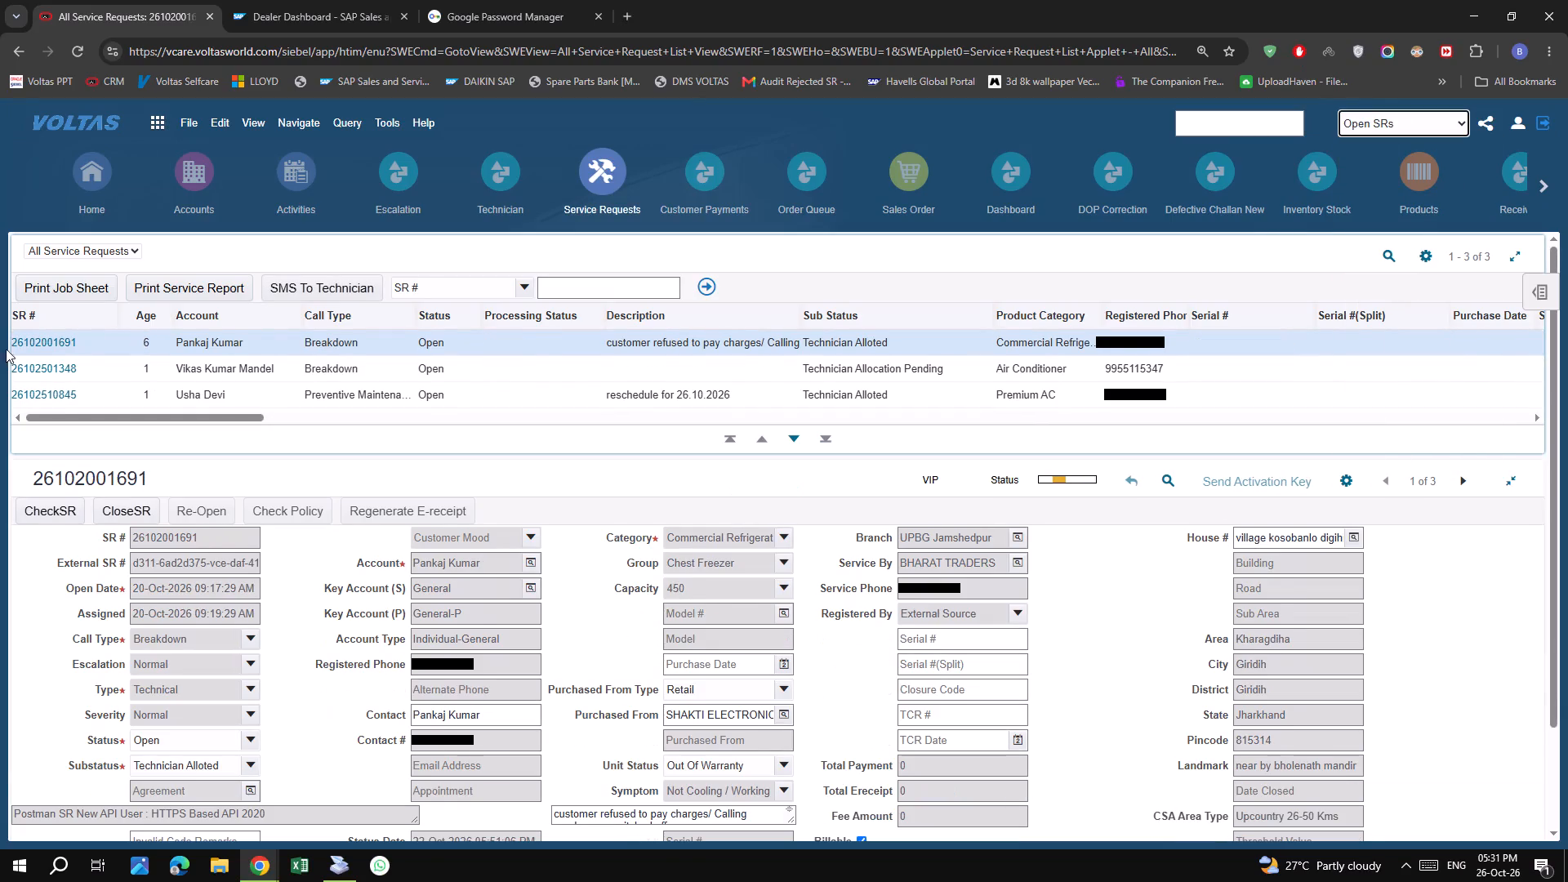
click(57, 315)
click(103, 327)
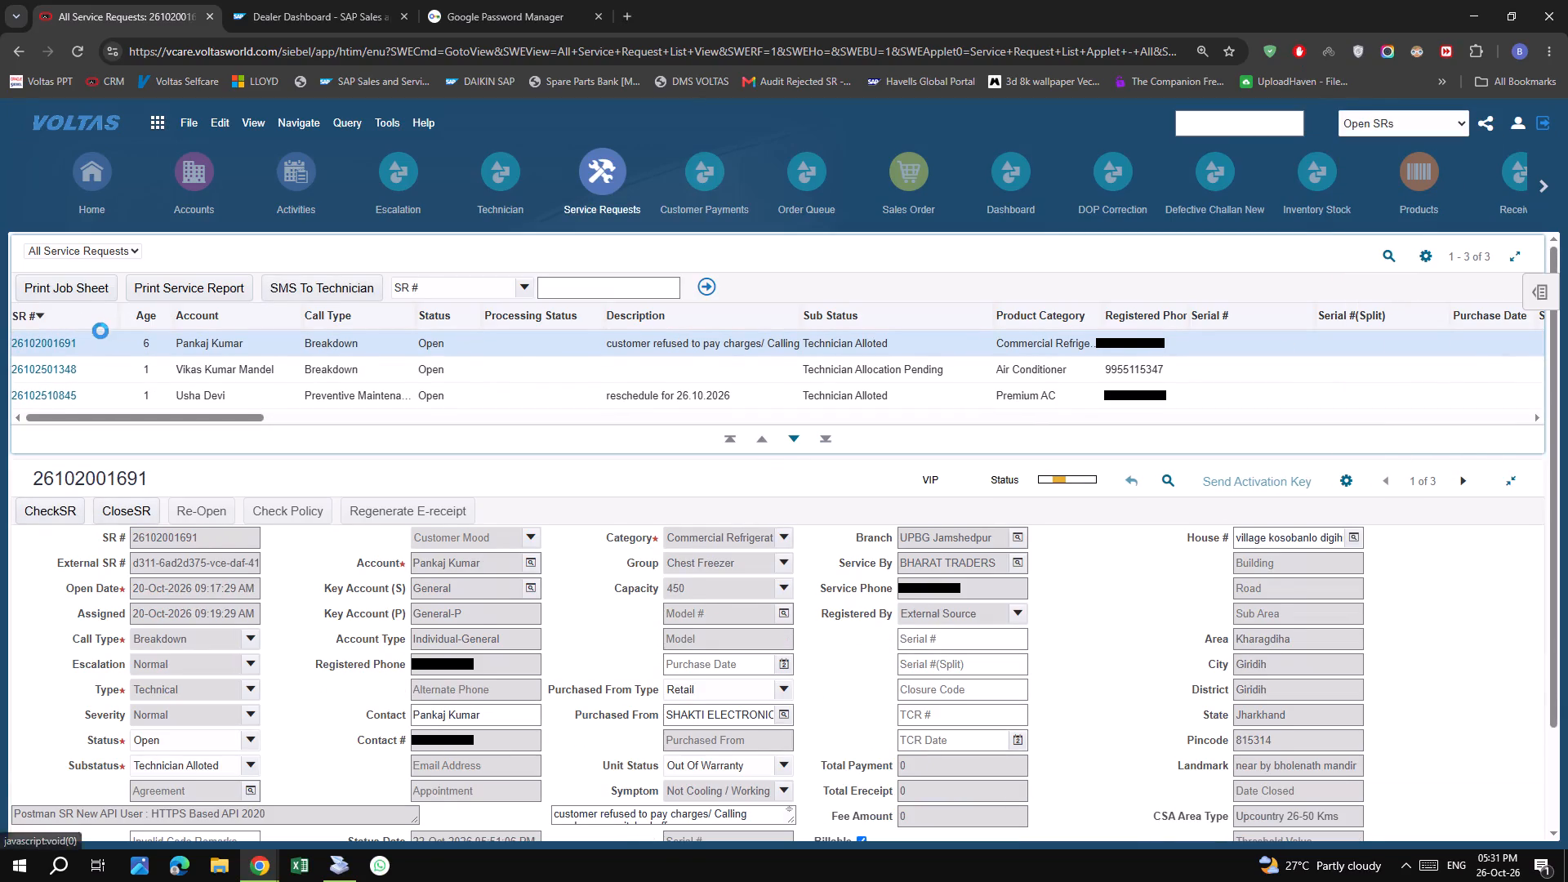
Switch to the Daikin Dealer Dashboard and reload it to check for open cases.
click(270, 5)
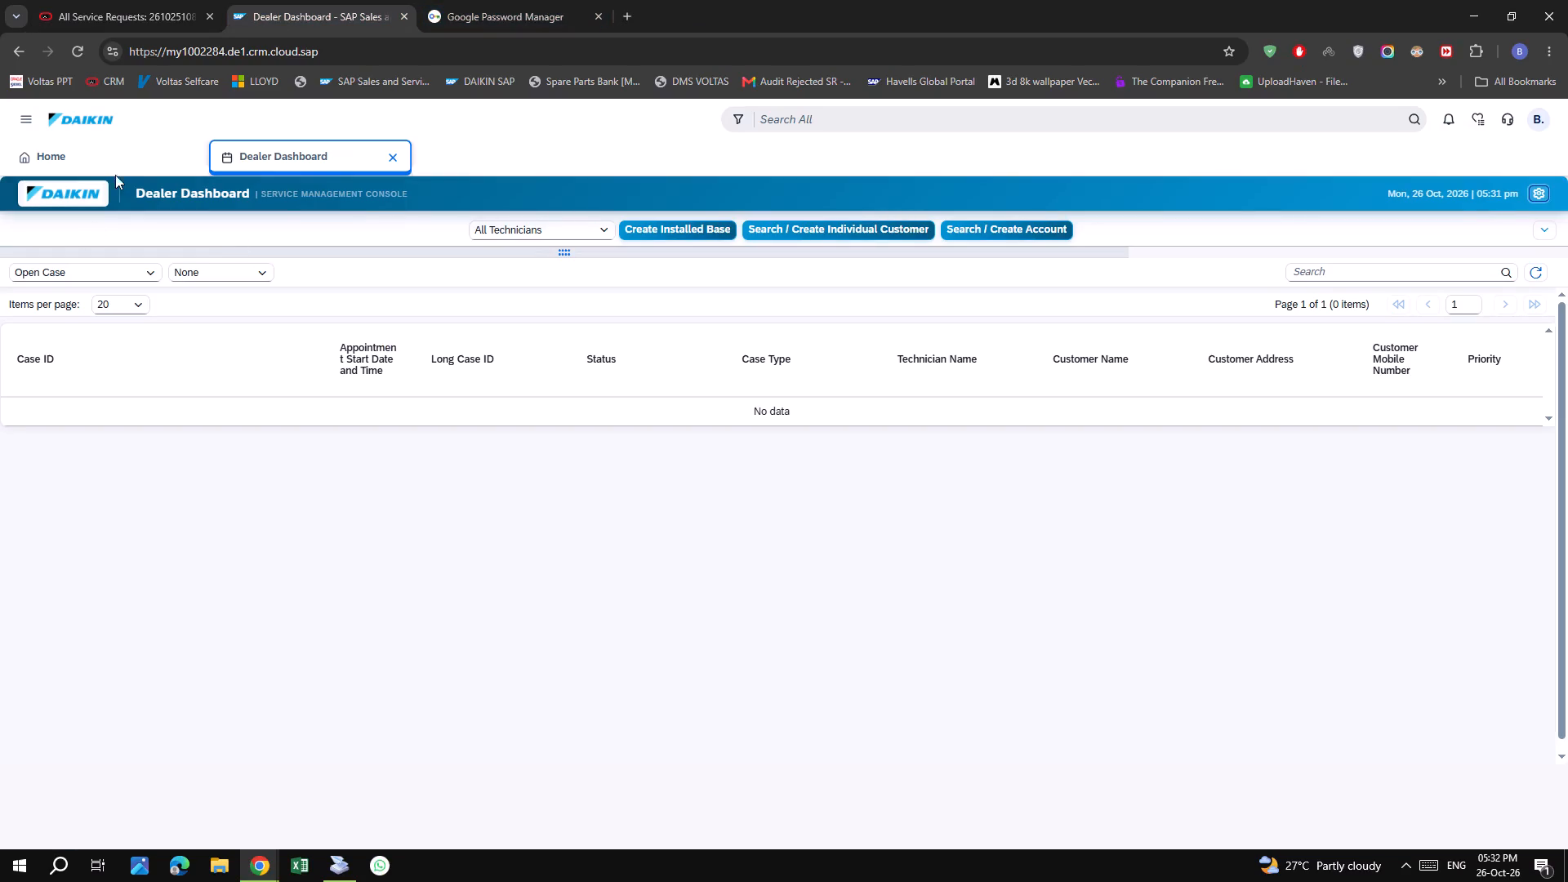
click(72, 56)
Switch to the incognito YouTube window and play the recommended video "For A Reason (Official Video)" by Karan Aujla.
click(265, 865)
click(372, 775)
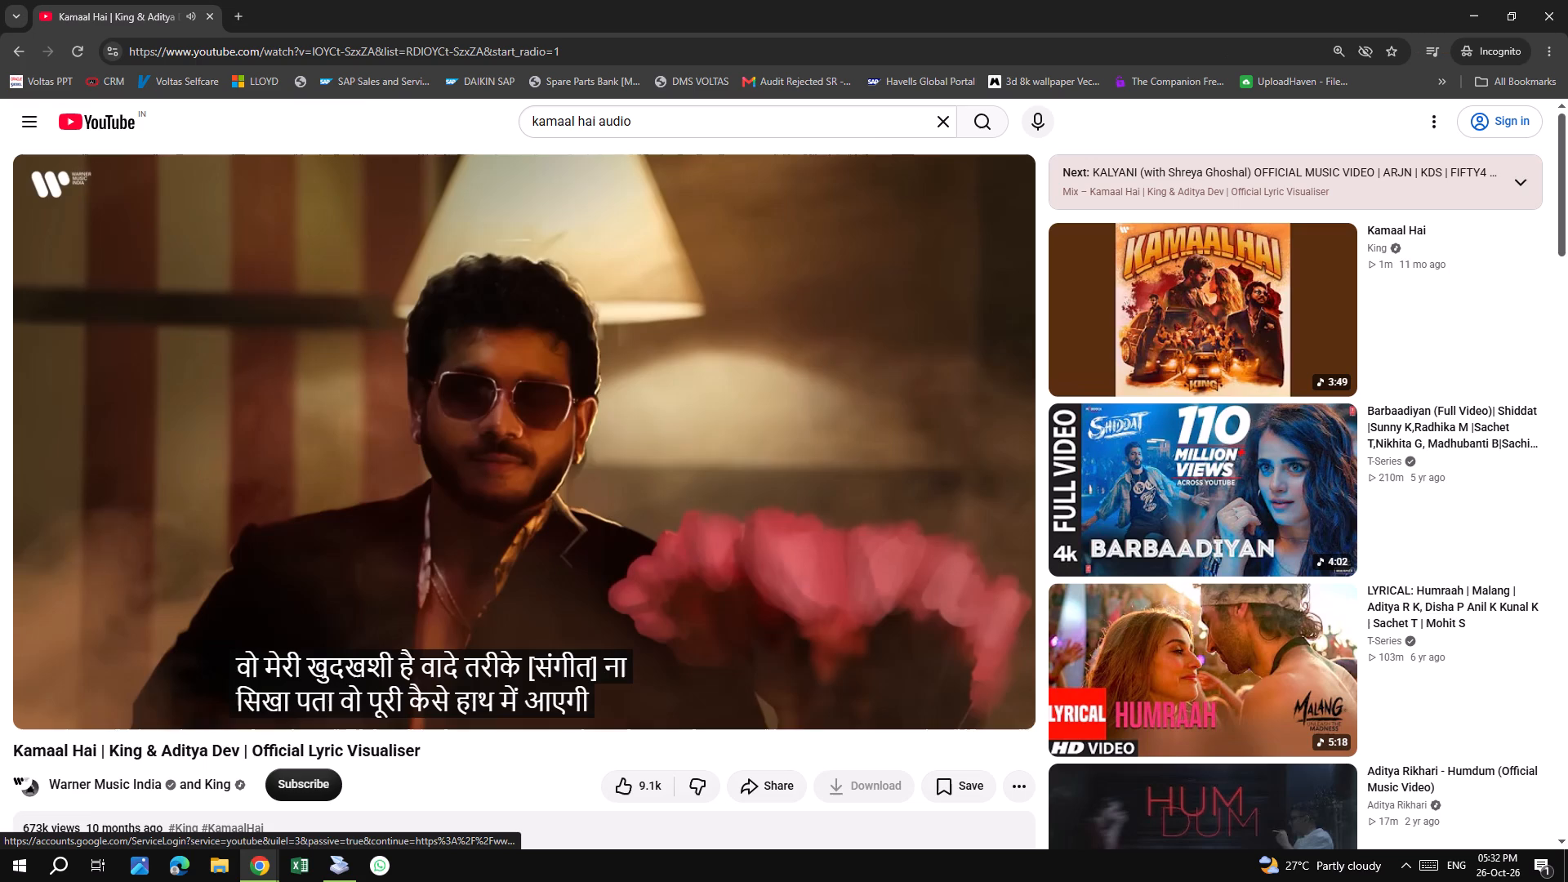
scroll(1195, 623, down, 10)
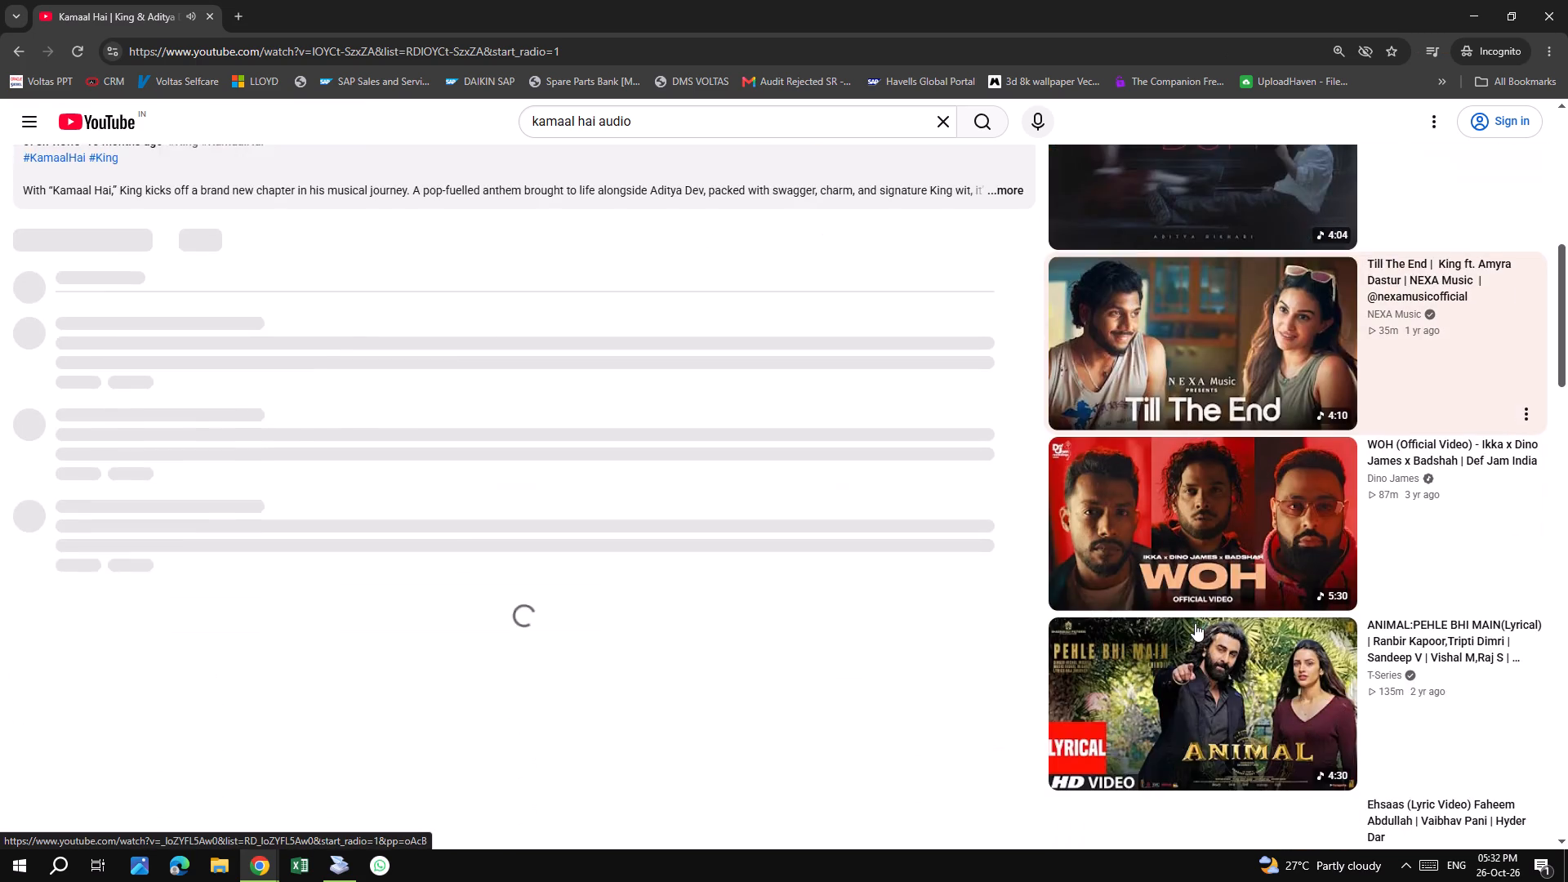
scroll(1195, 623, up, 1)
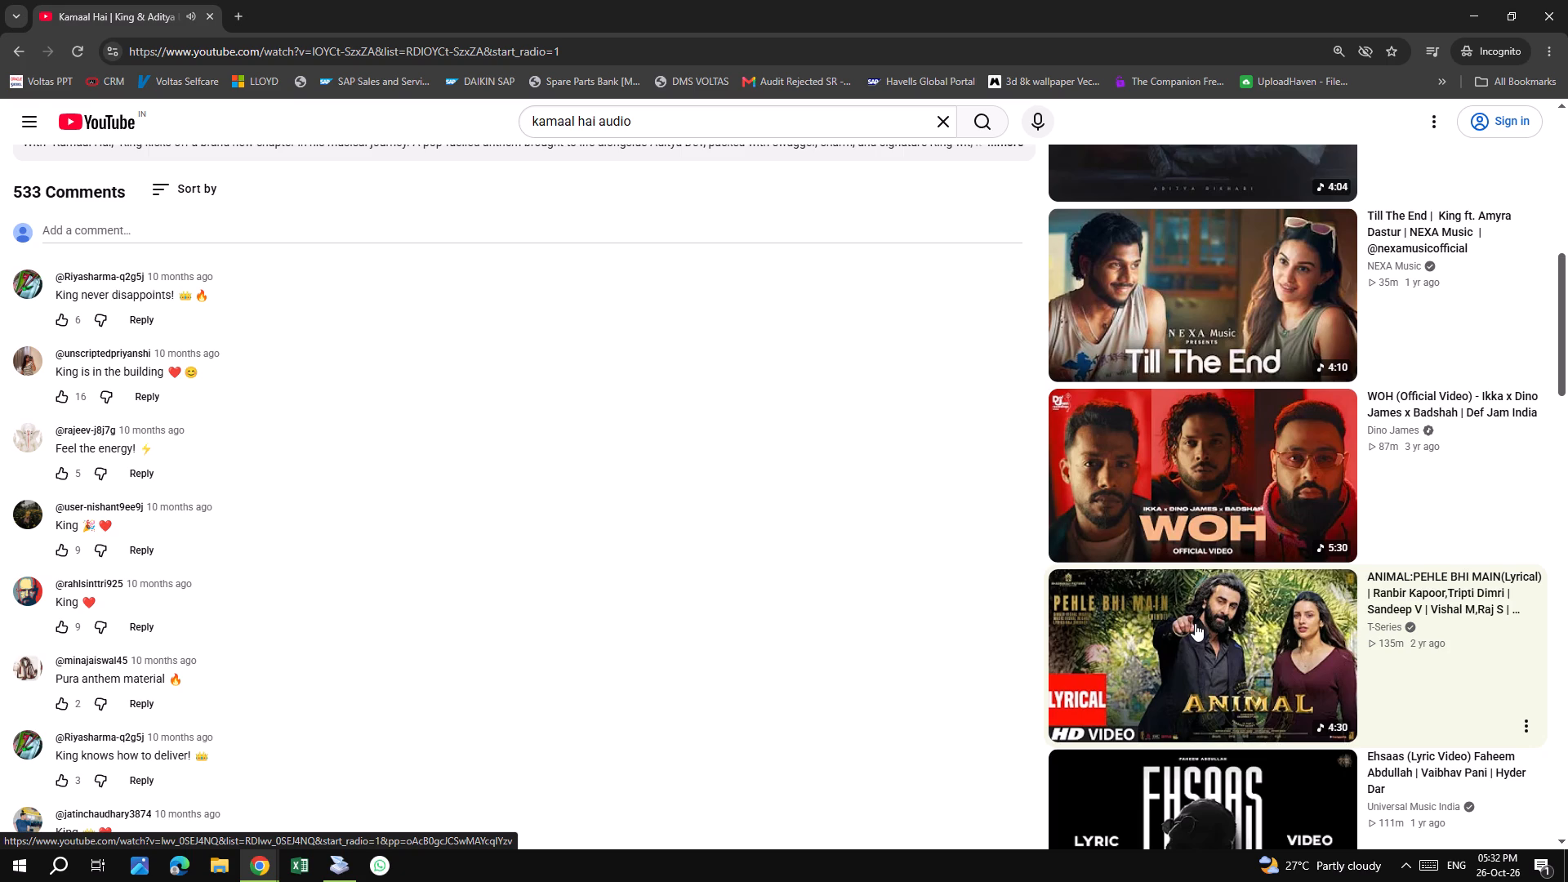
scroll(1251, 571, down, 7)
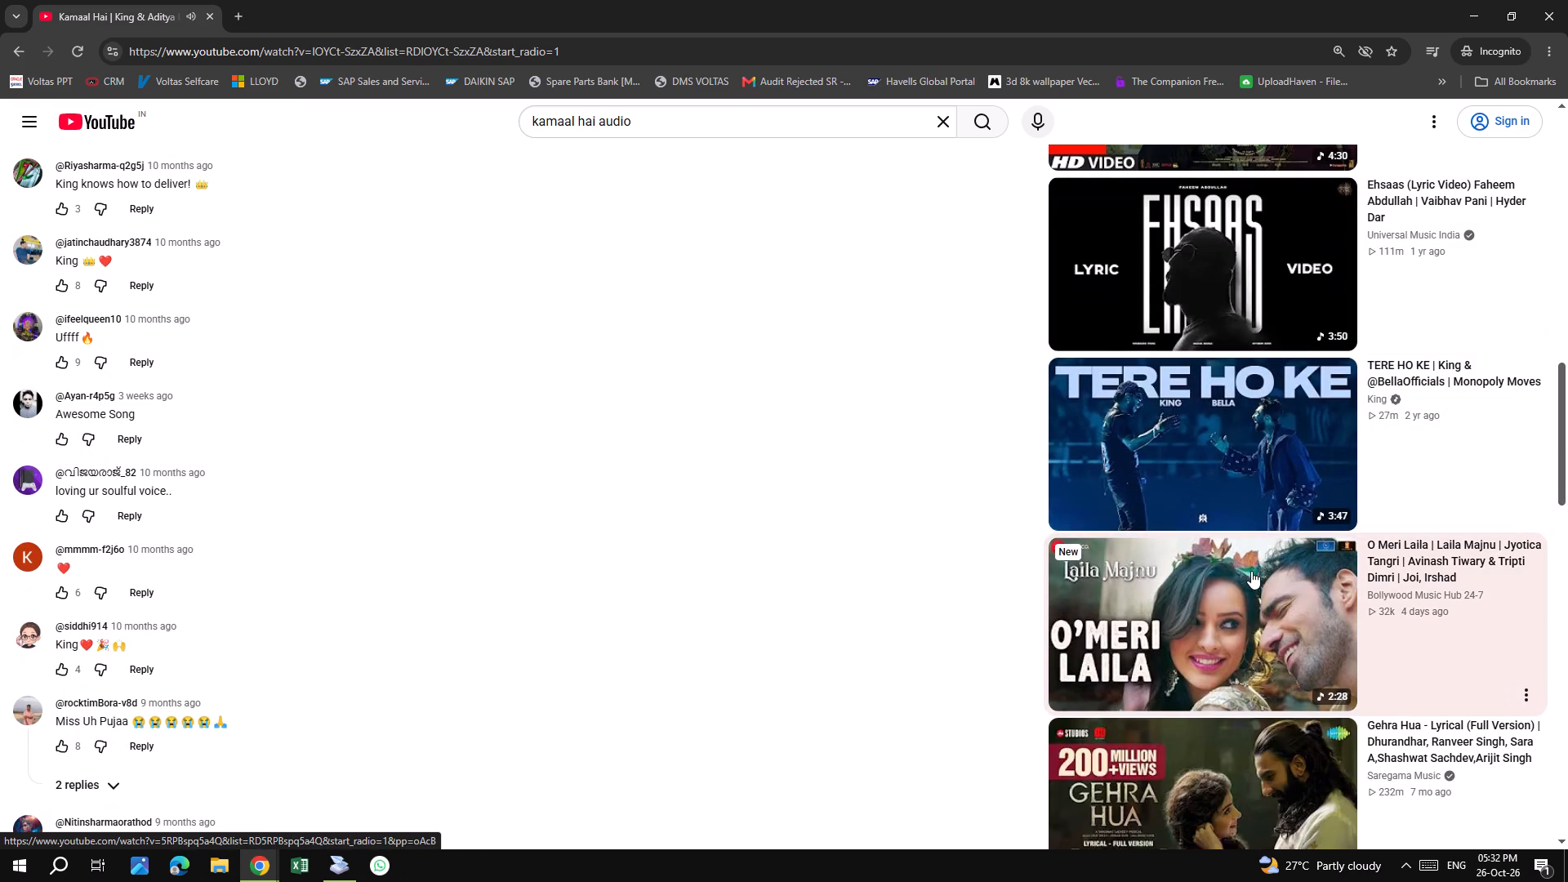
scroll(1251, 571, down, 4)
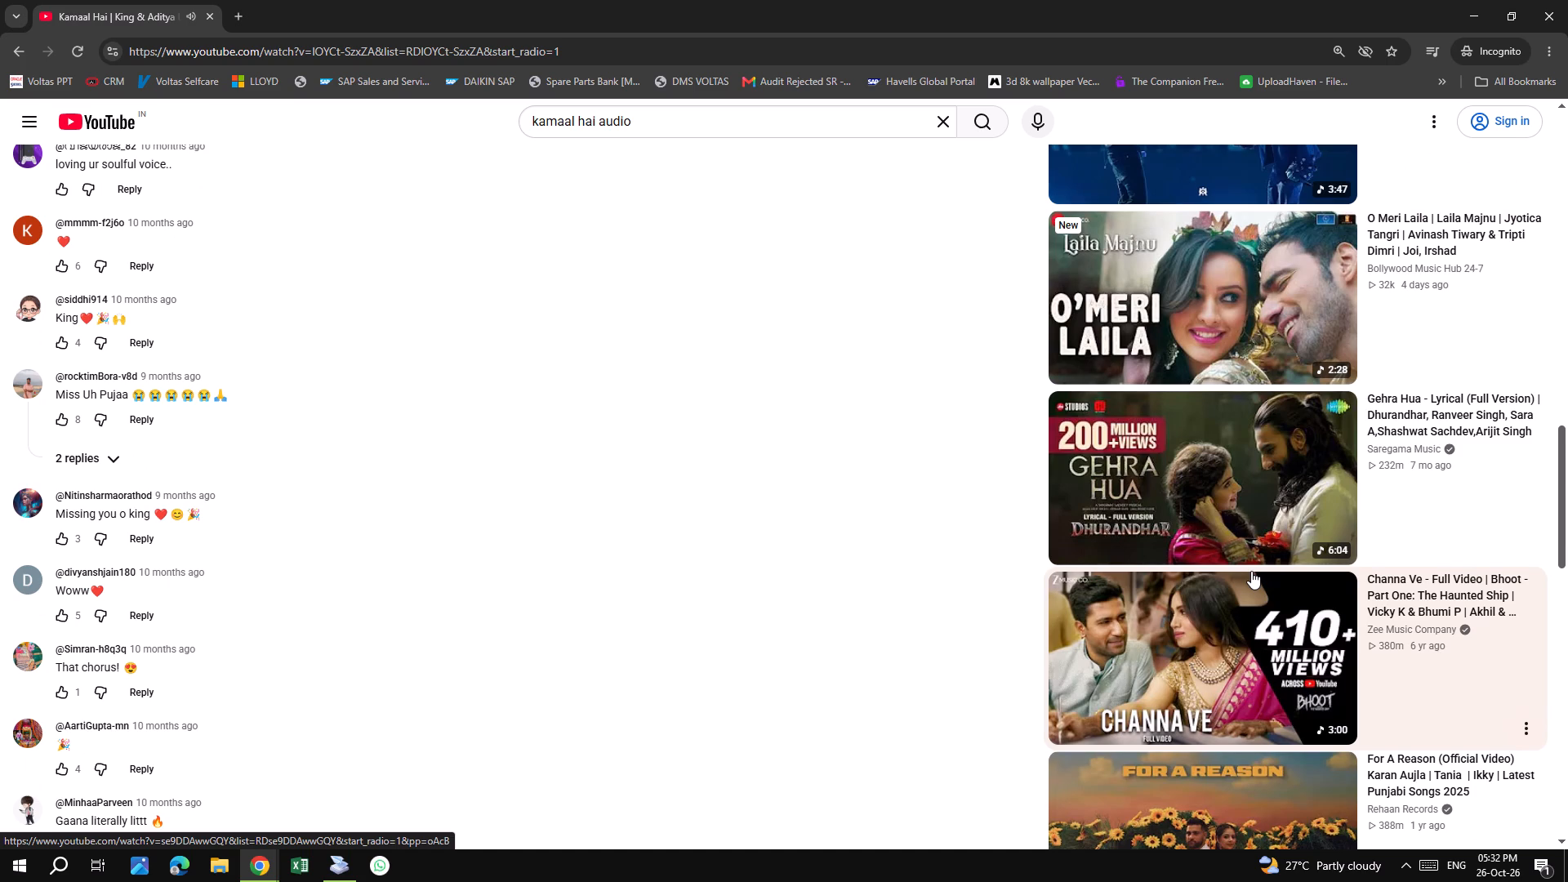
scroll(1251, 571, down, 4)
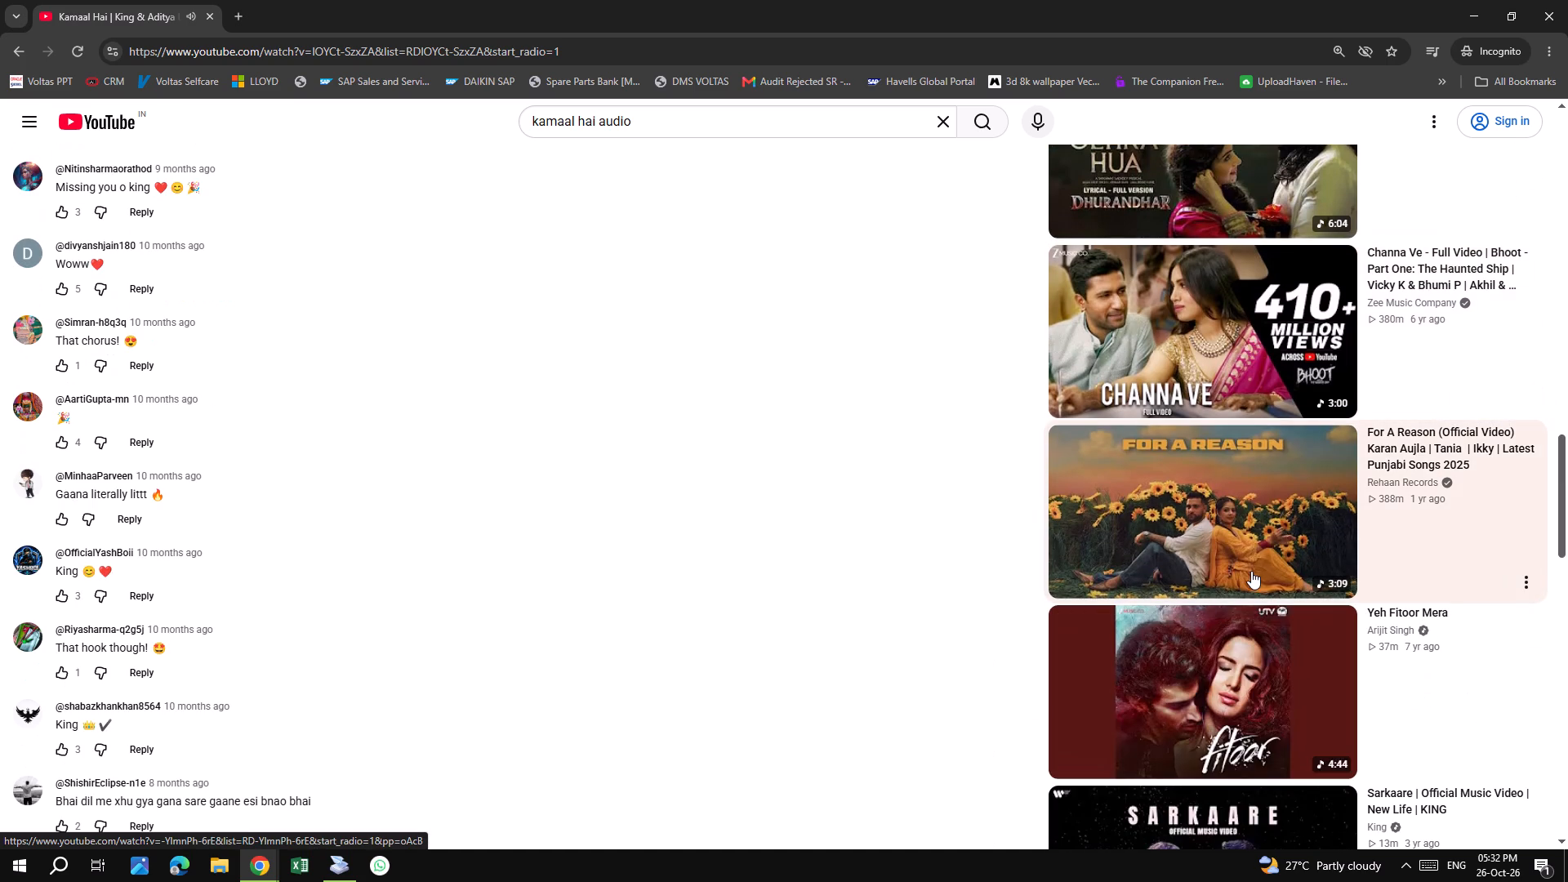
scroll(1251, 571, up, 6)
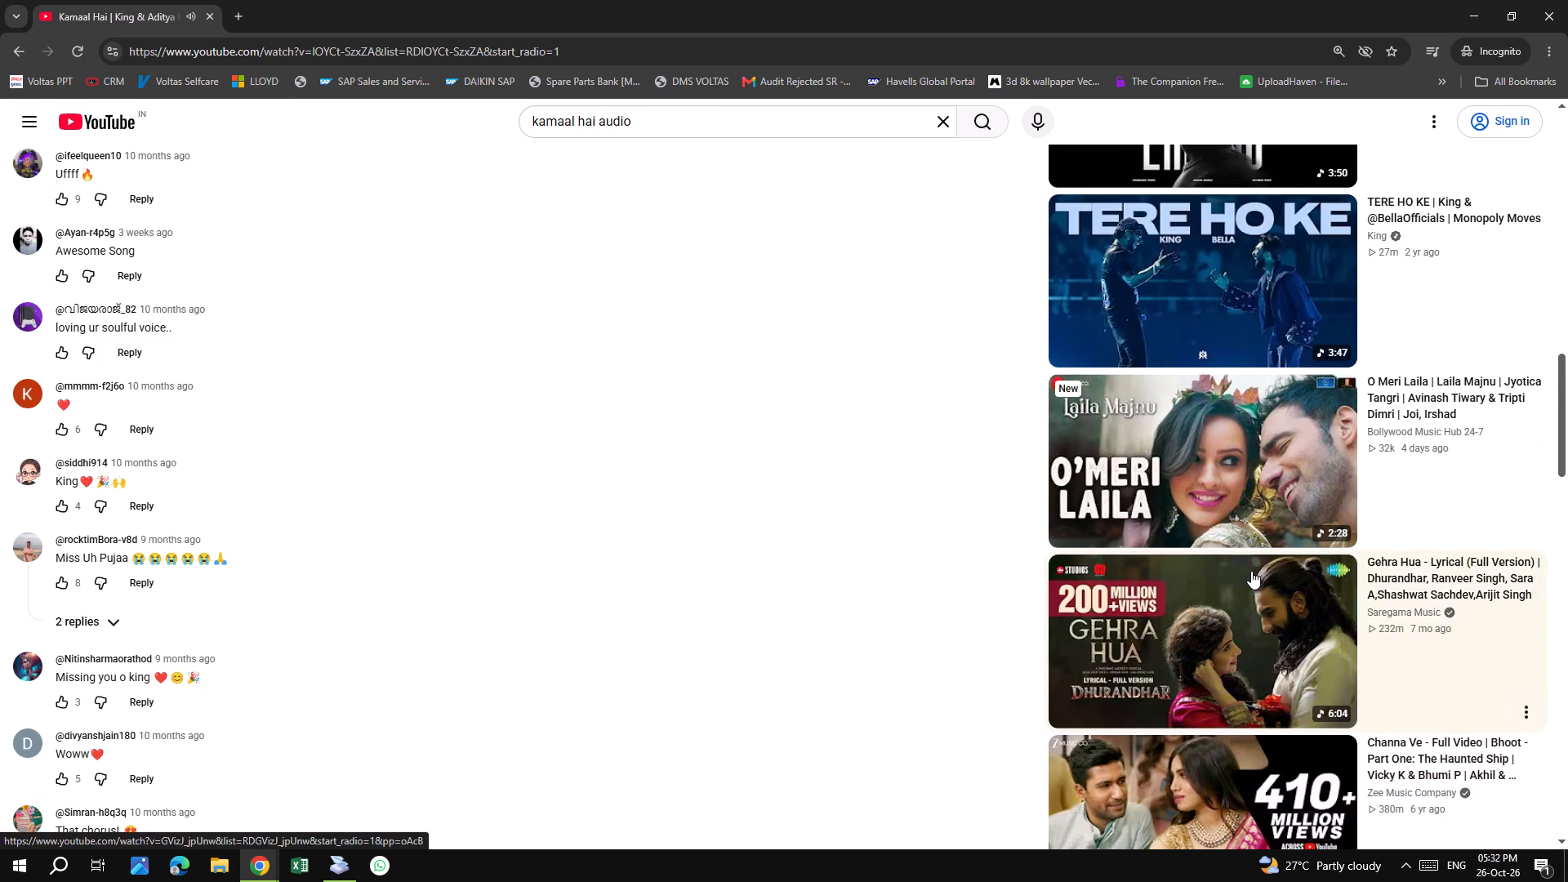
scroll(1325, 523, down, 5)
click(1272, 568)
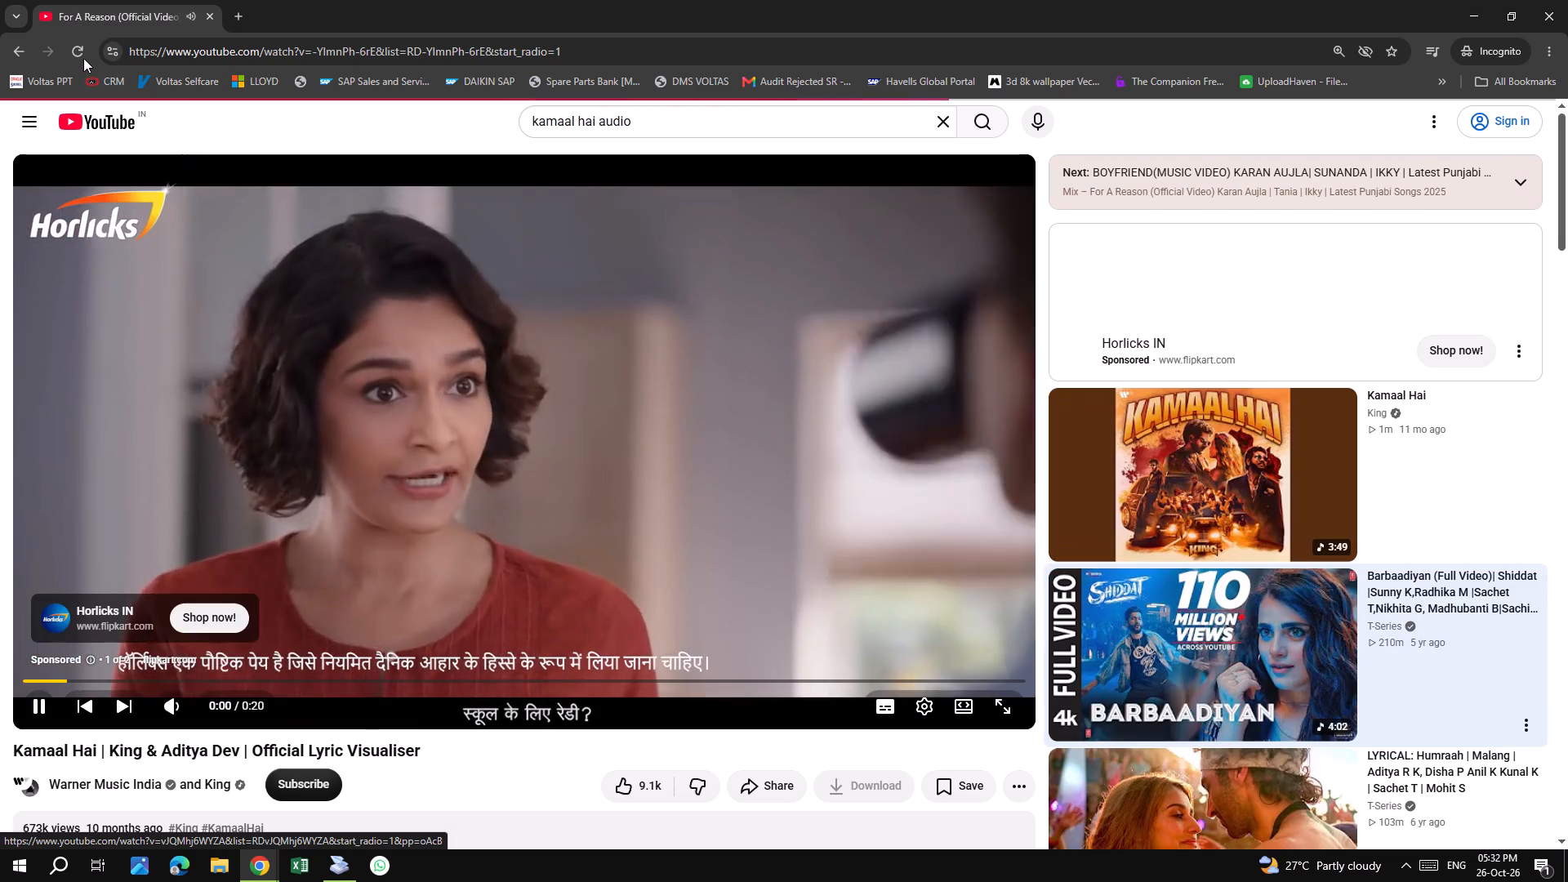
Reload the "For A Reason" video page twice and minimize the YouTube window to return to the Dealer Dashboard.
click(82, 56)
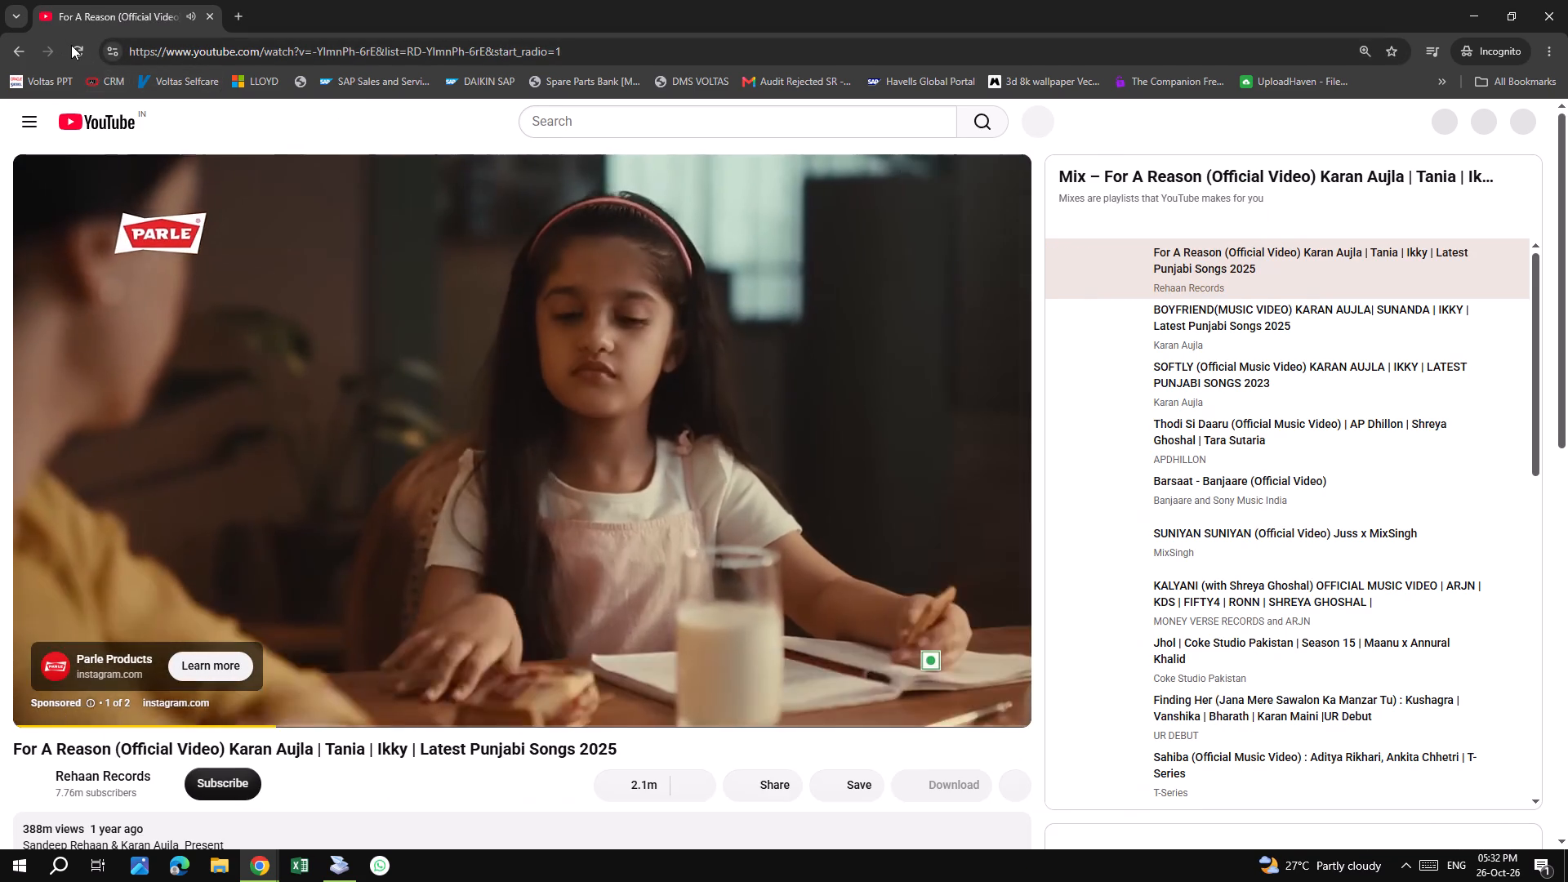
click(72, 45)
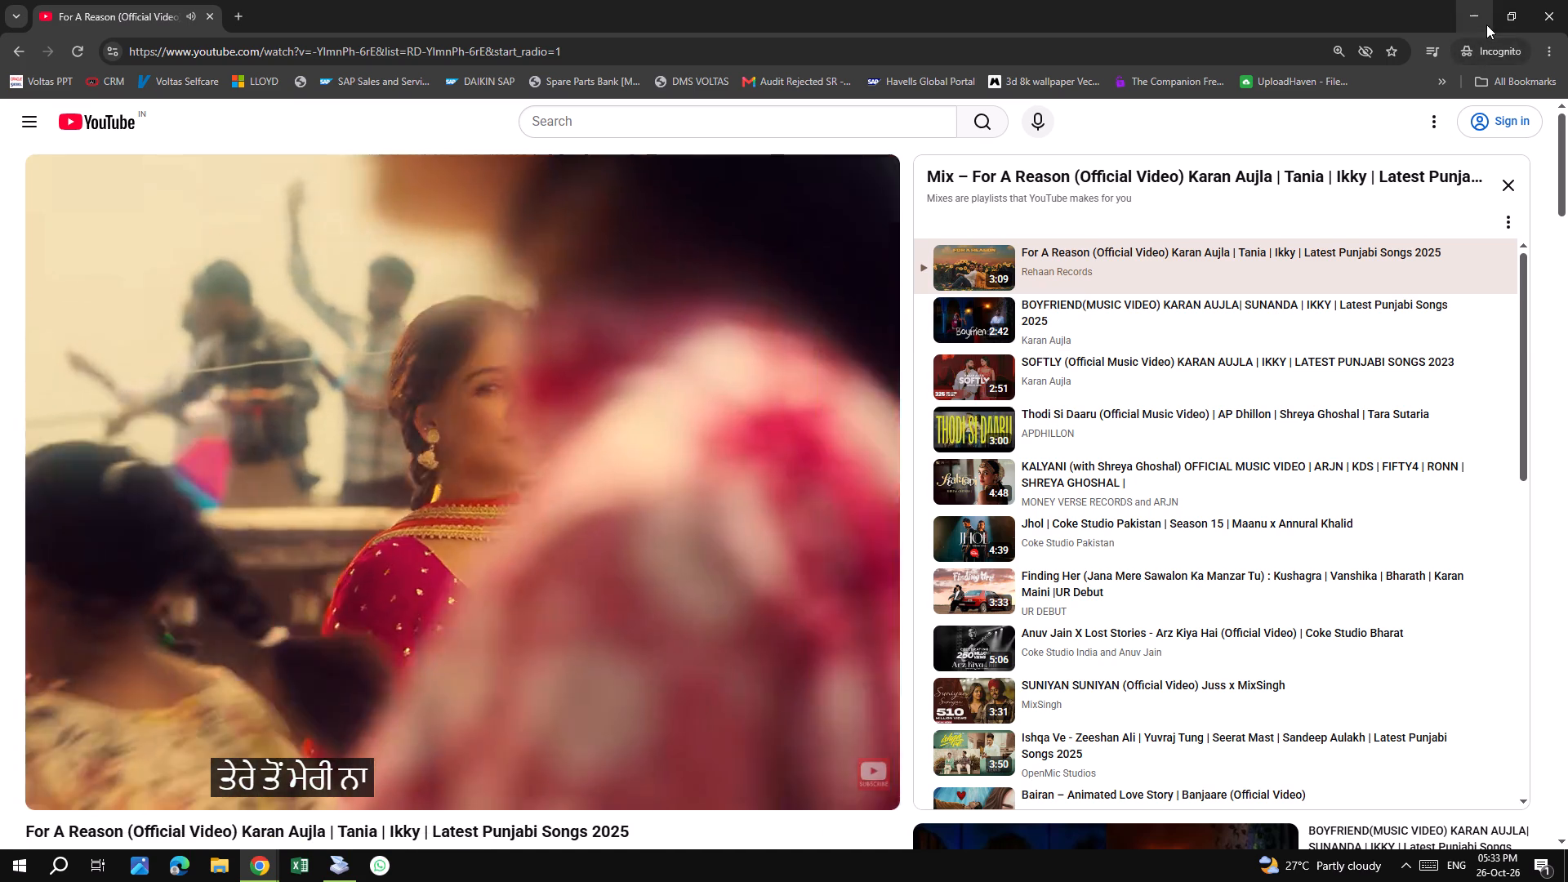
click(1481, 23)
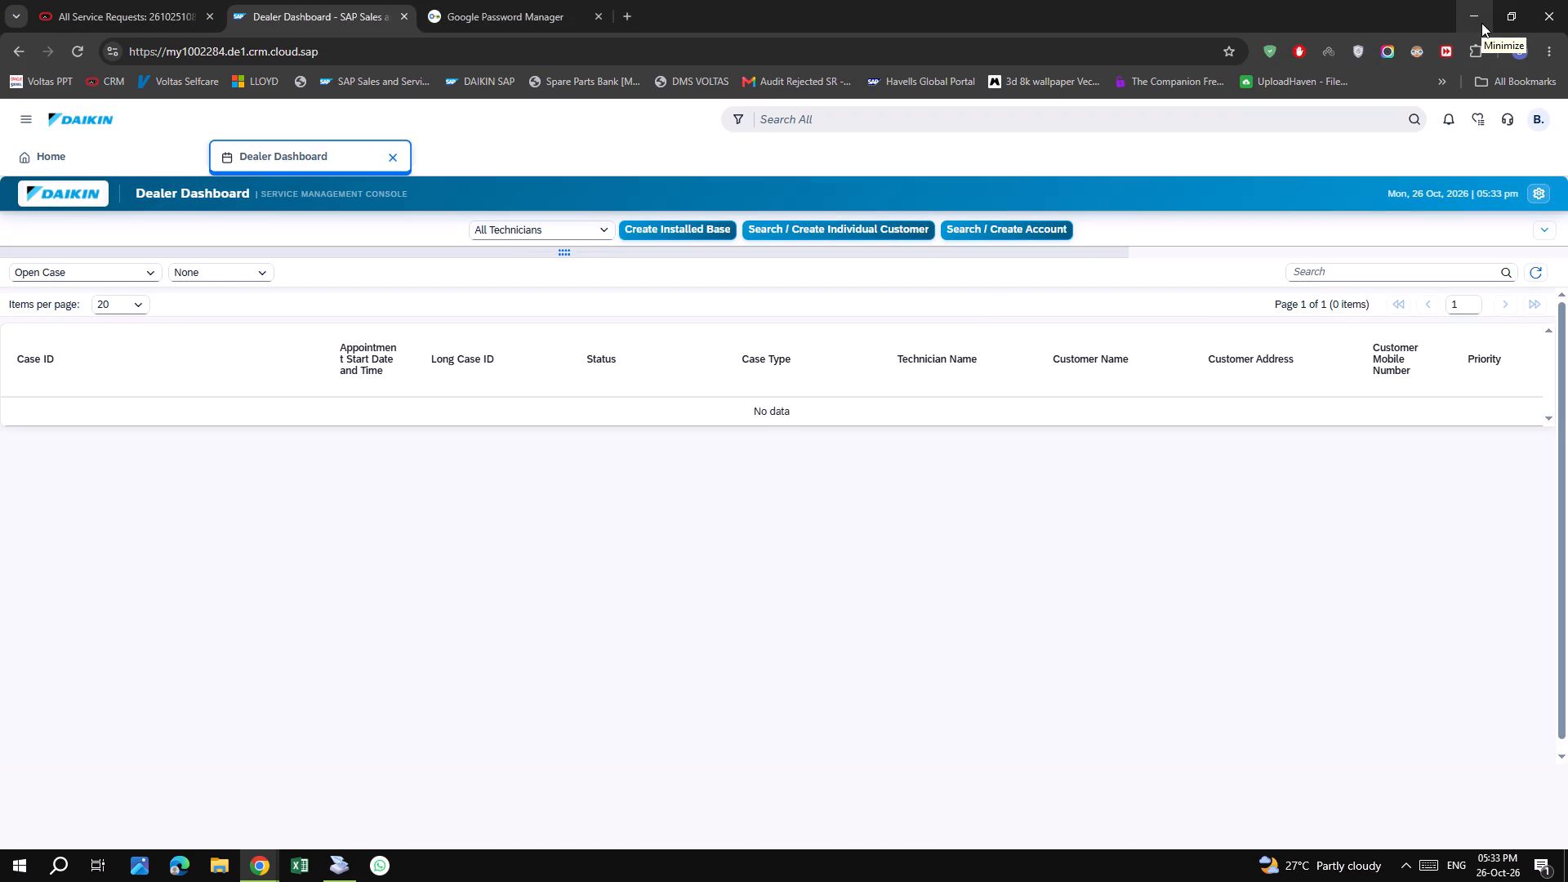
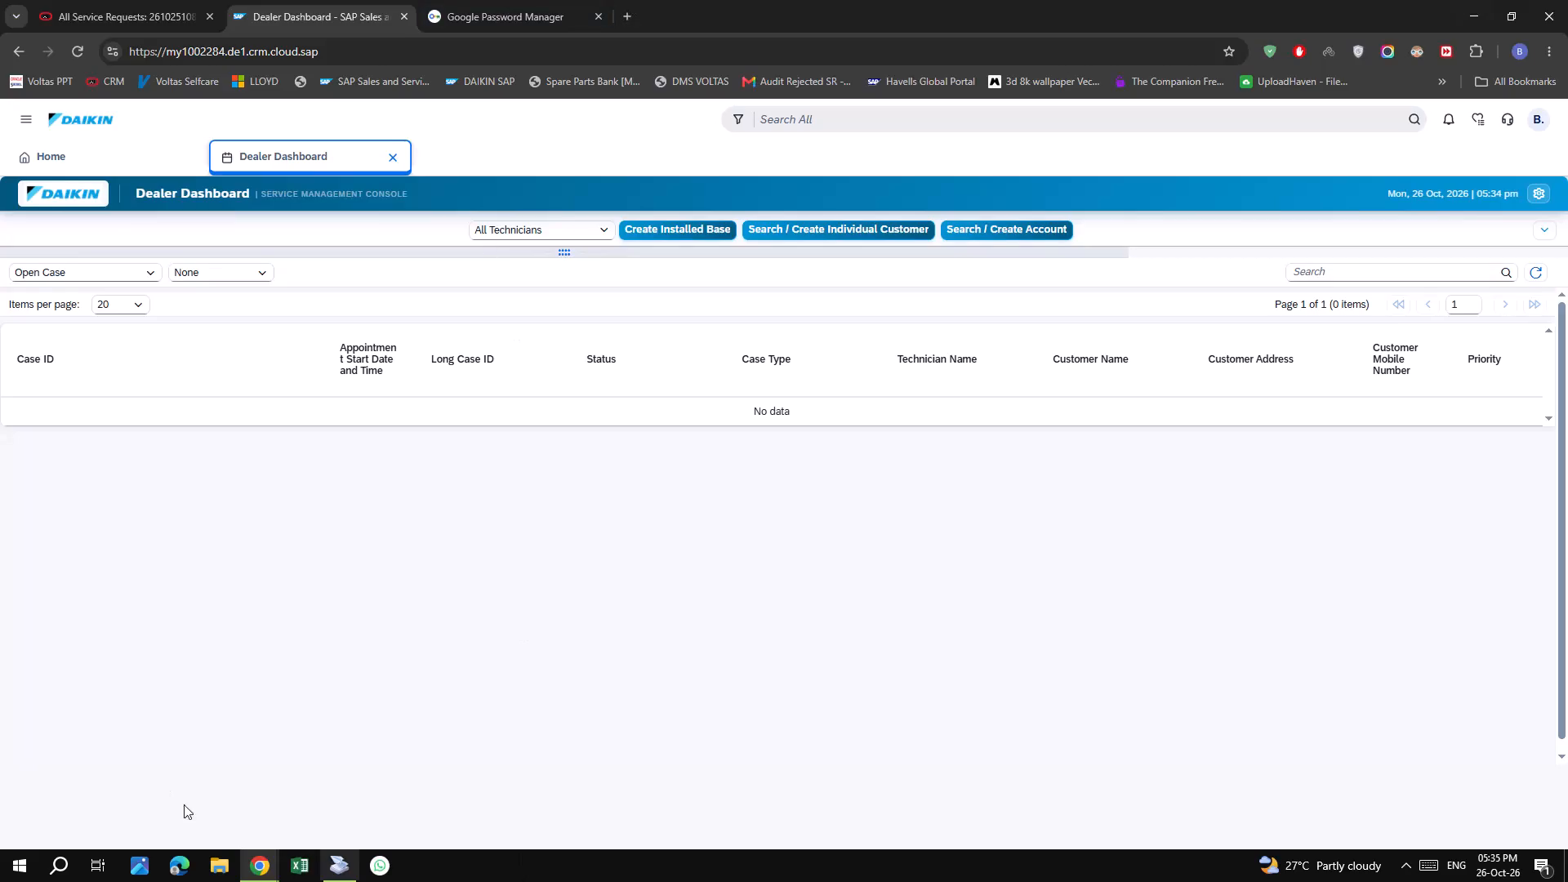
Switch to the incognito YouTube window, pause "For A Reason" and look through the songs in its mix playlist.
click(263, 861)
click(326, 802)
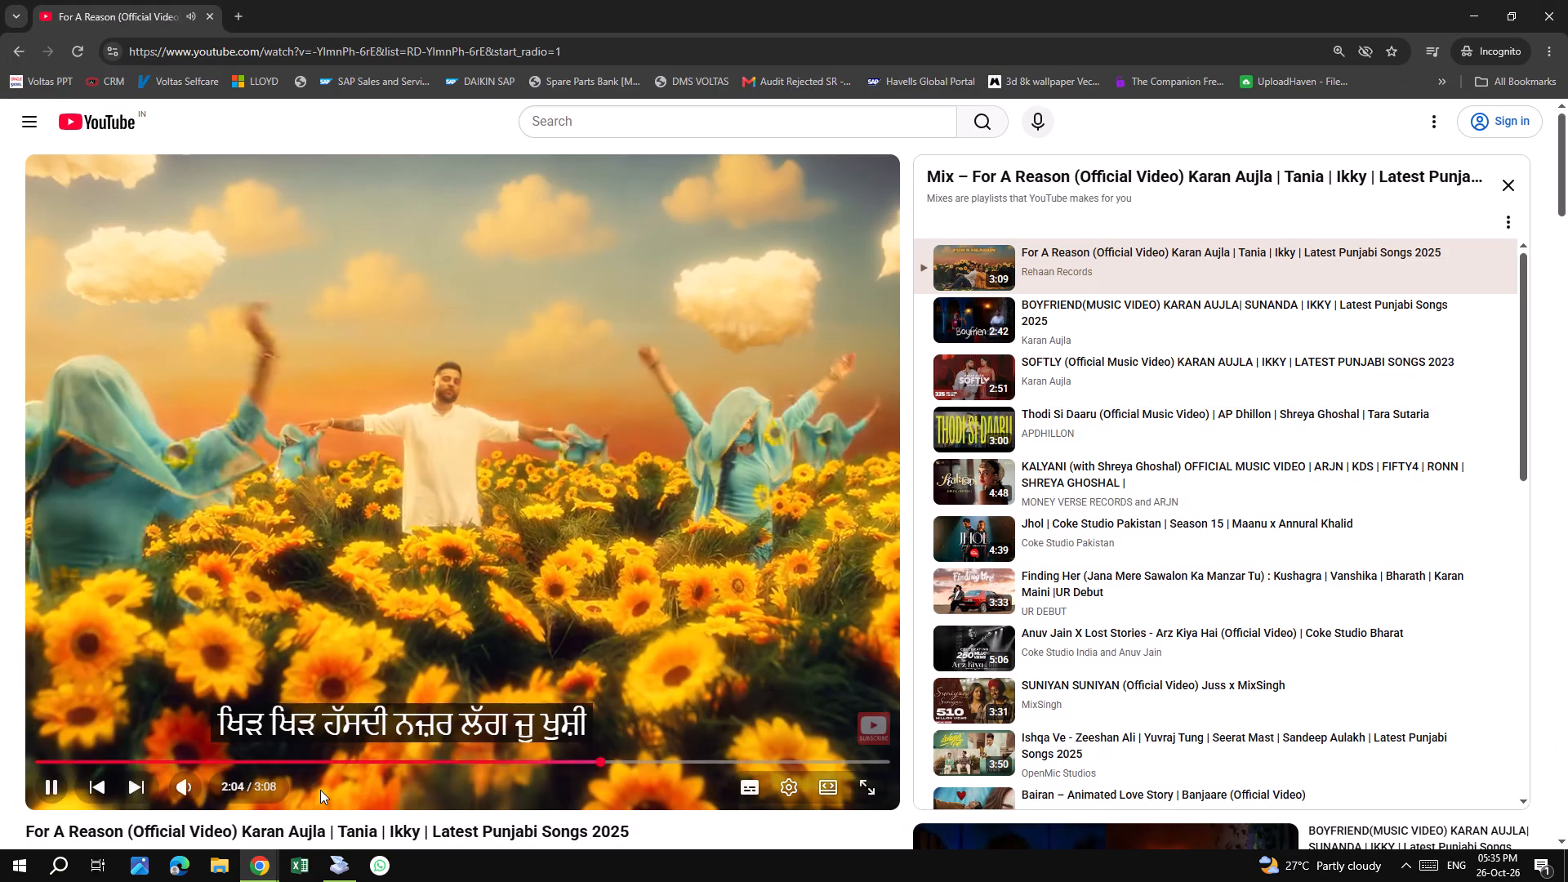
key(space)
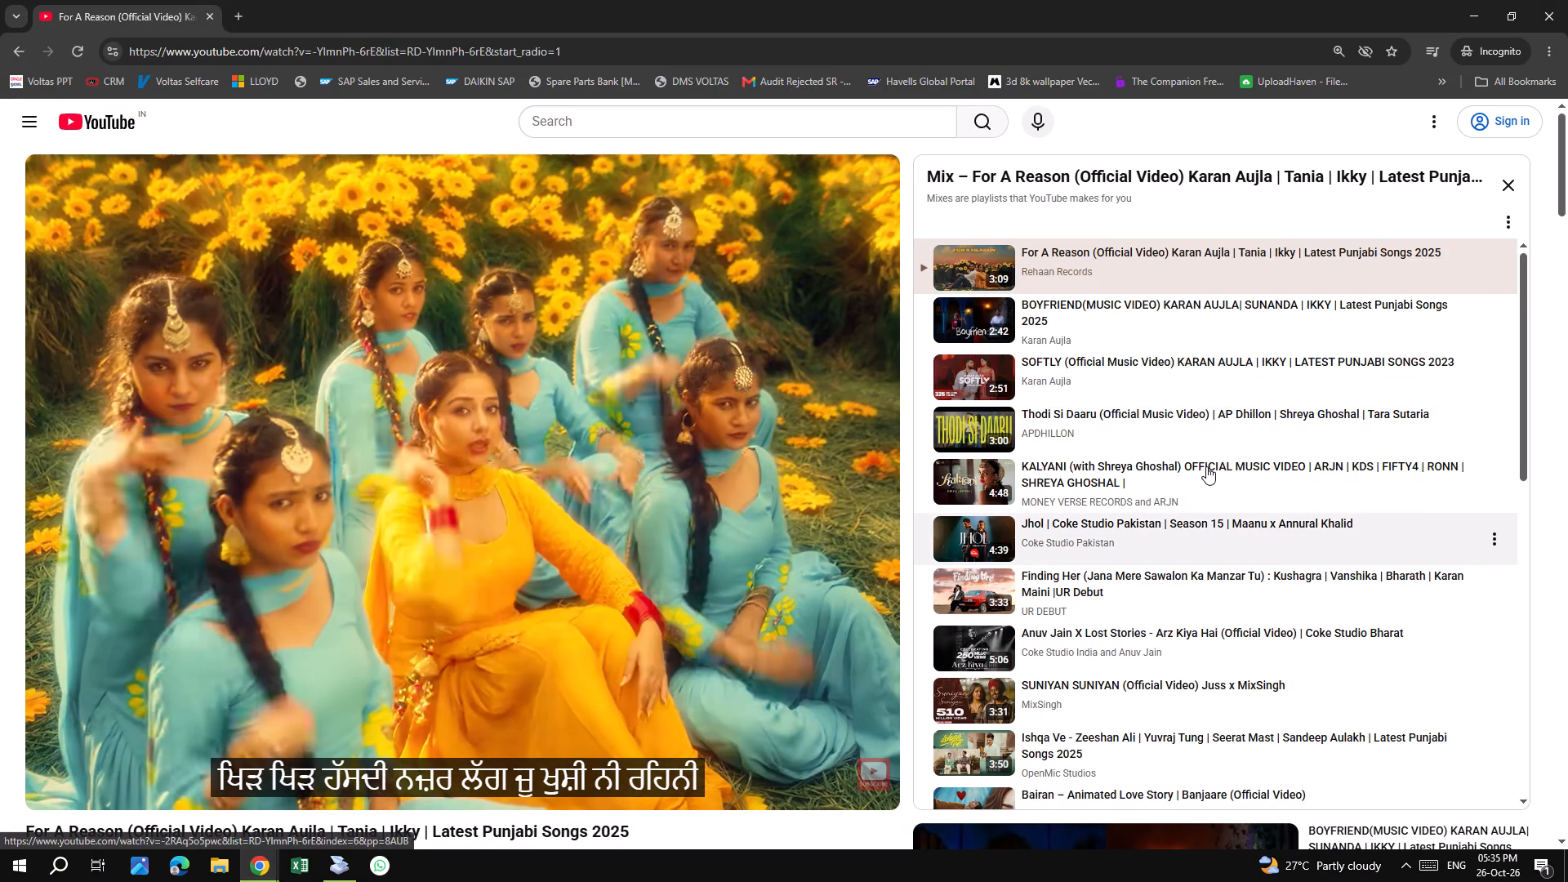
scroll(1201, 611, down, 4)
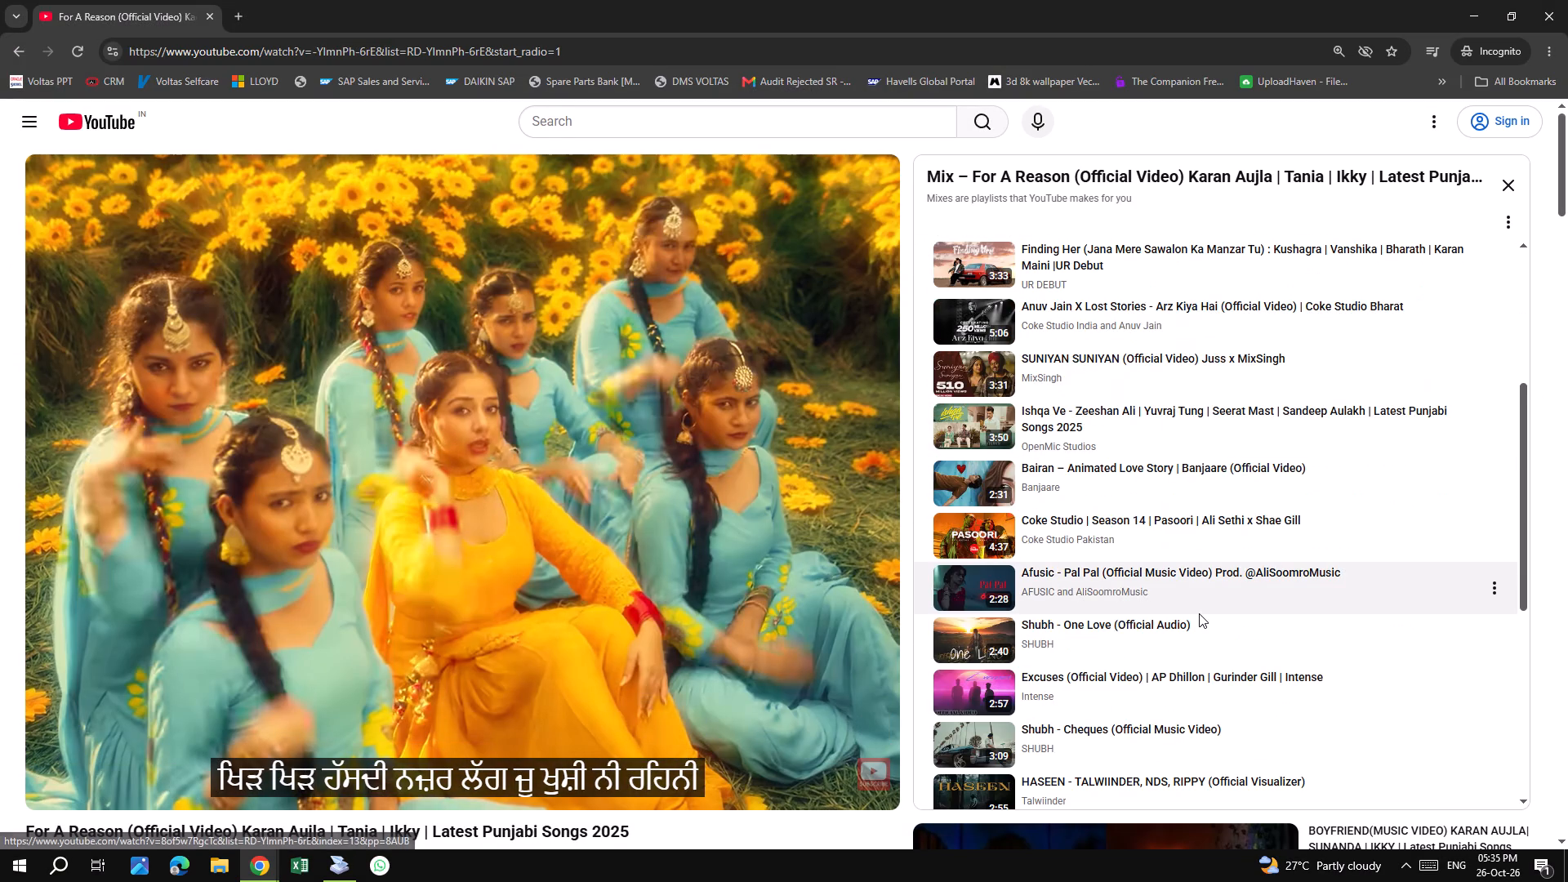
scroll(1199, 613, down, 1)
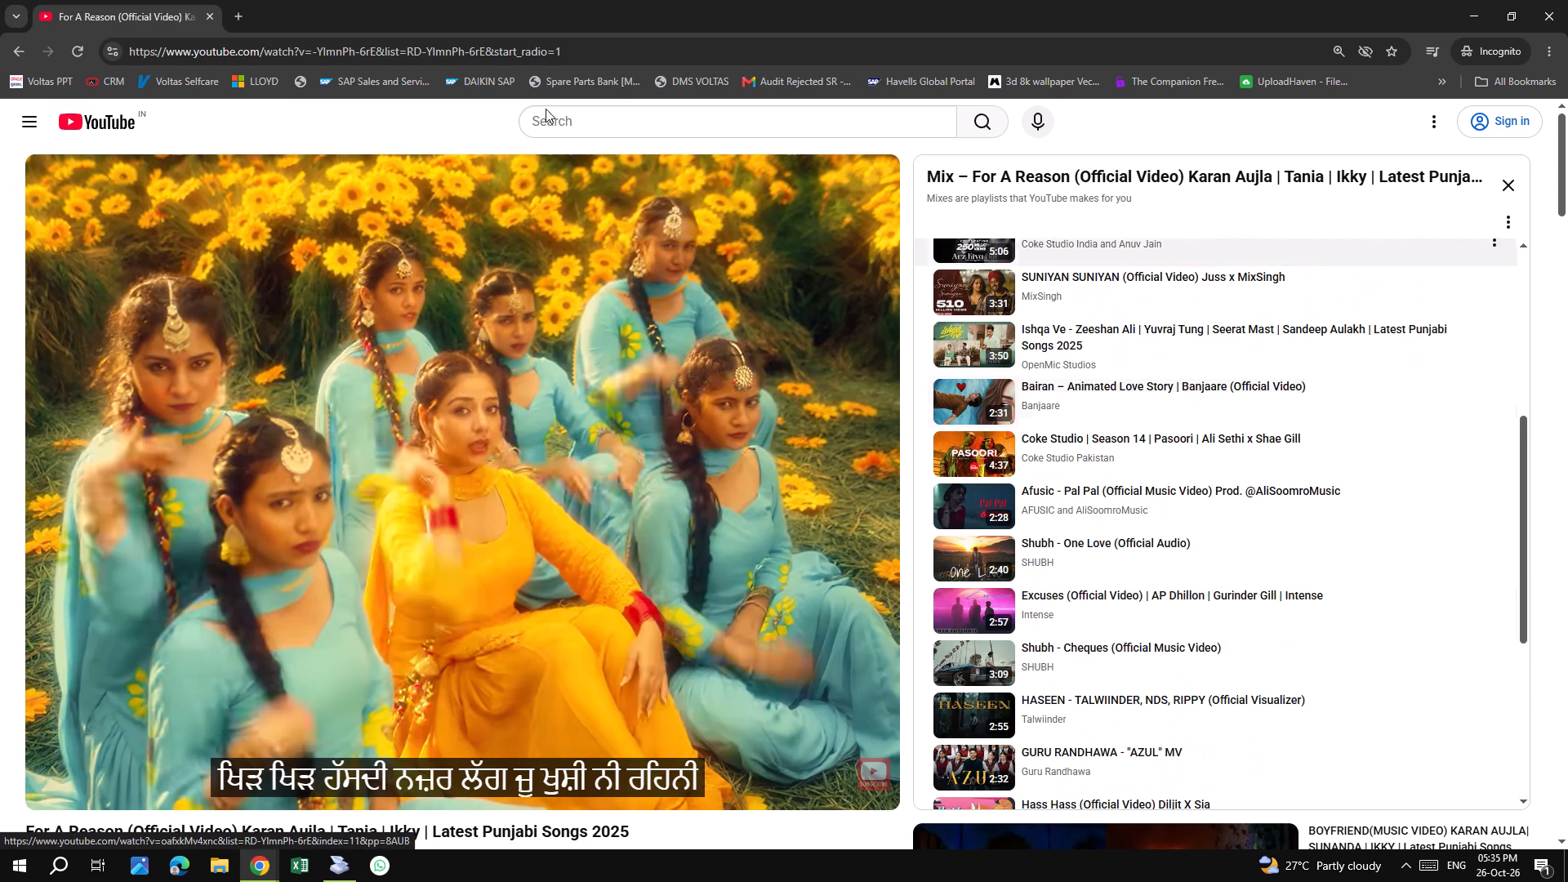
Search YouTube for "sundari", play "Sundari (Official Video)" by Sanju Rathod and minimize the window to return to the Dealer Dashboard.
click(675, 128)
text(sy)
key(BackSpace)
text(un)
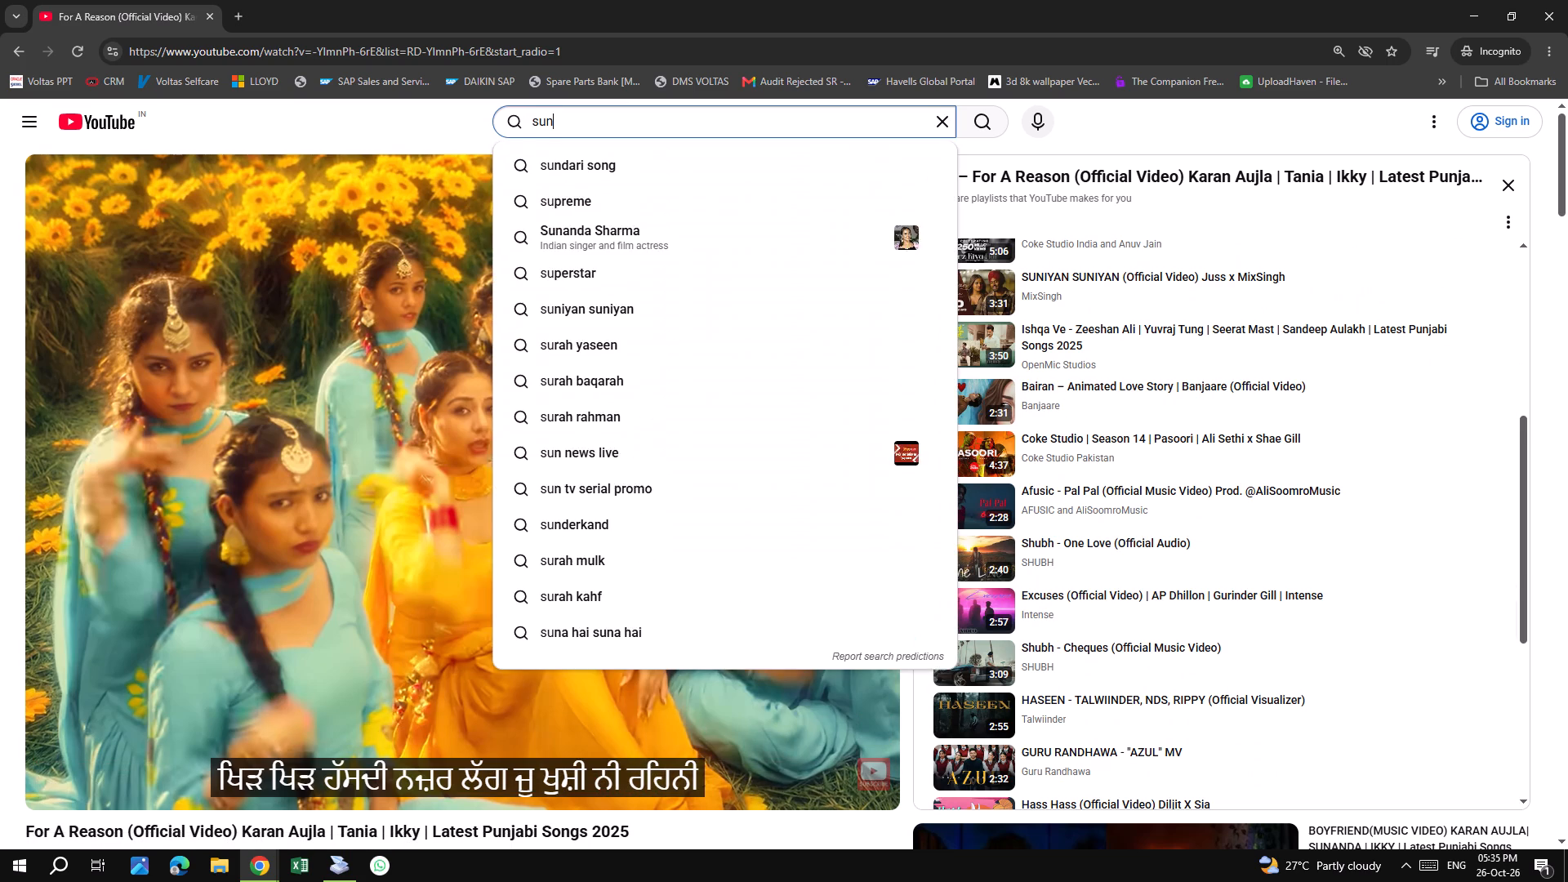
key(Down)
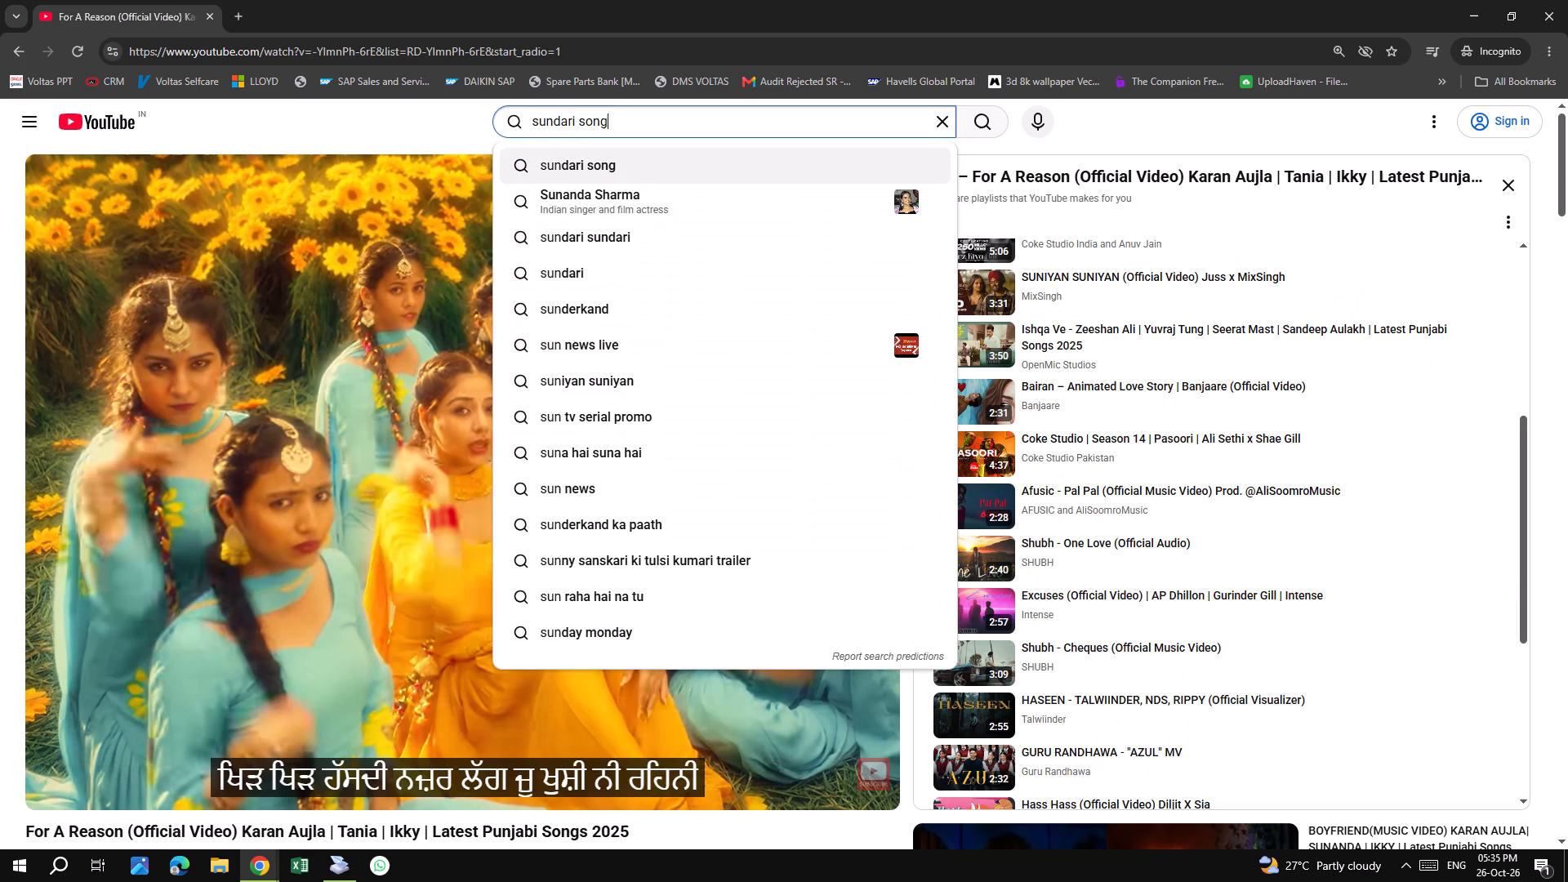
key(Down)
key(Down)
key(Down)
key(Return)
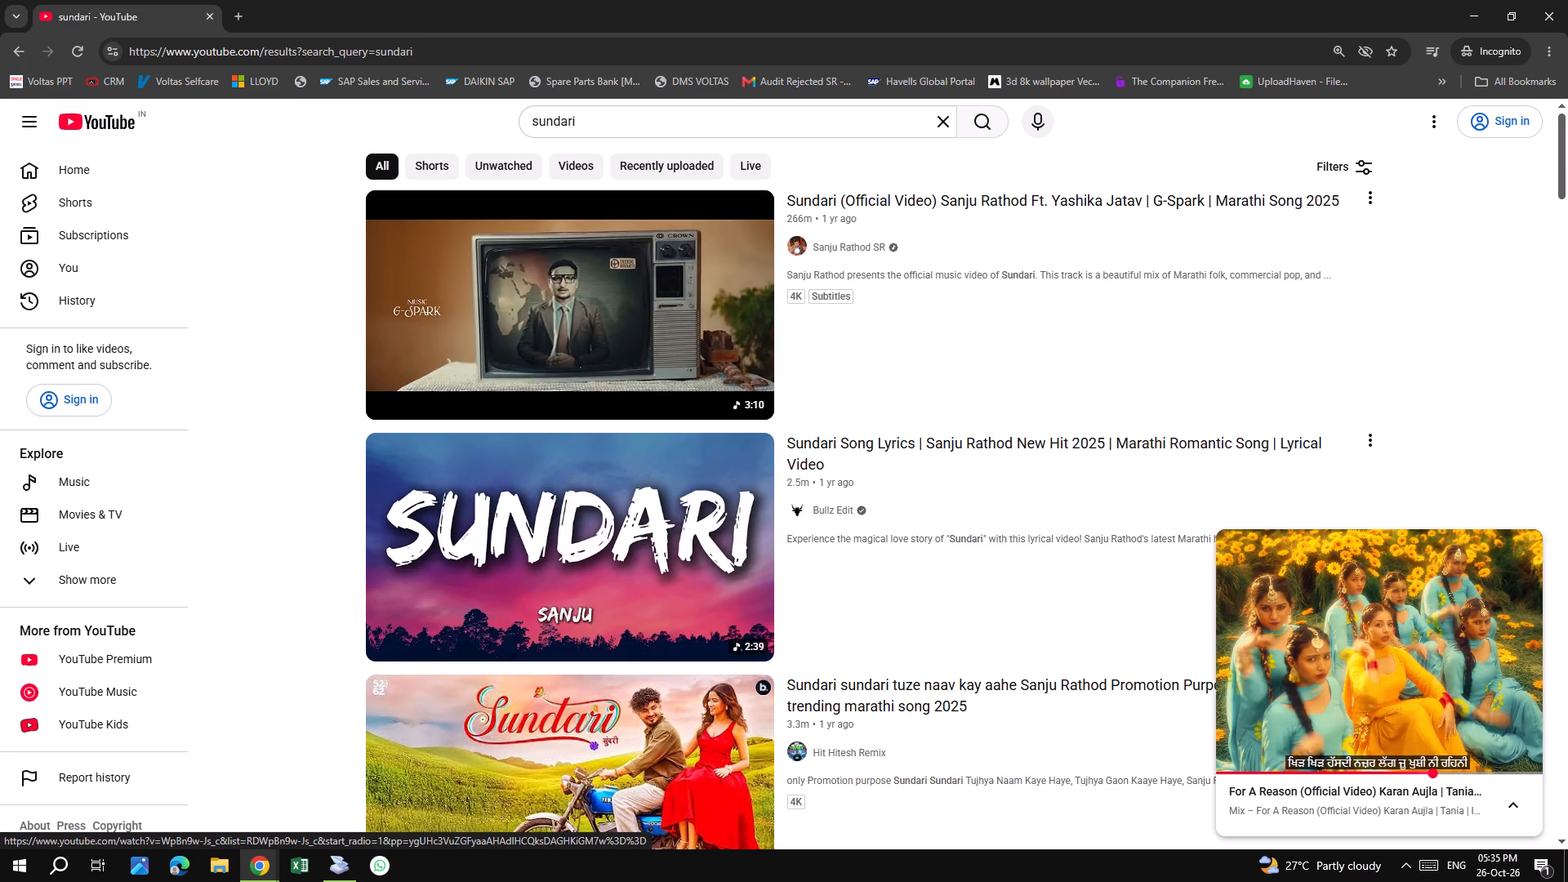
click(735, 308)
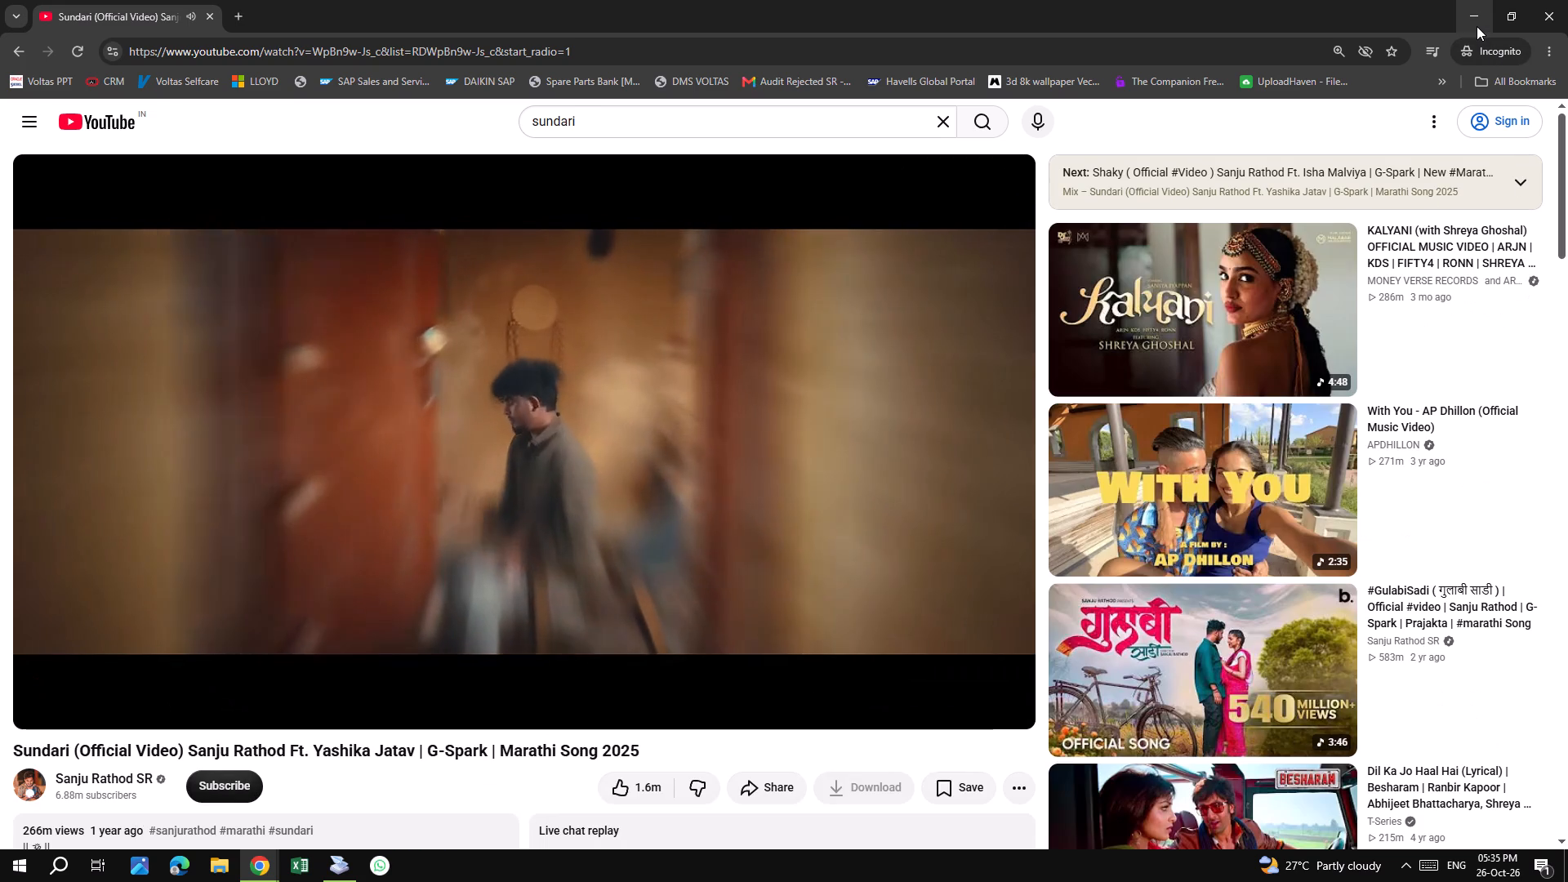
click(1477, 26)
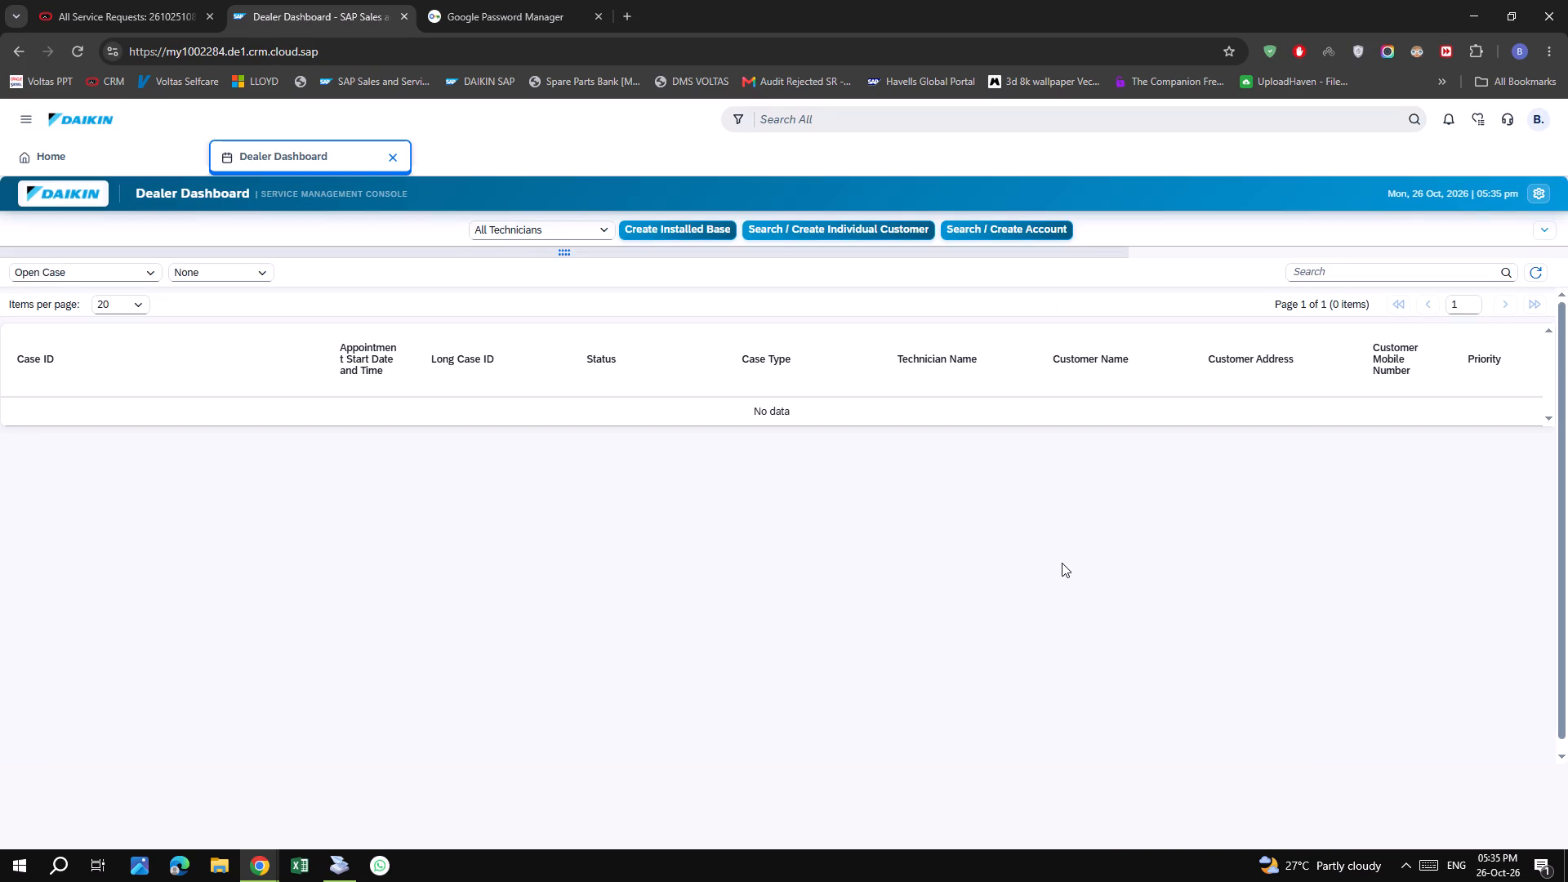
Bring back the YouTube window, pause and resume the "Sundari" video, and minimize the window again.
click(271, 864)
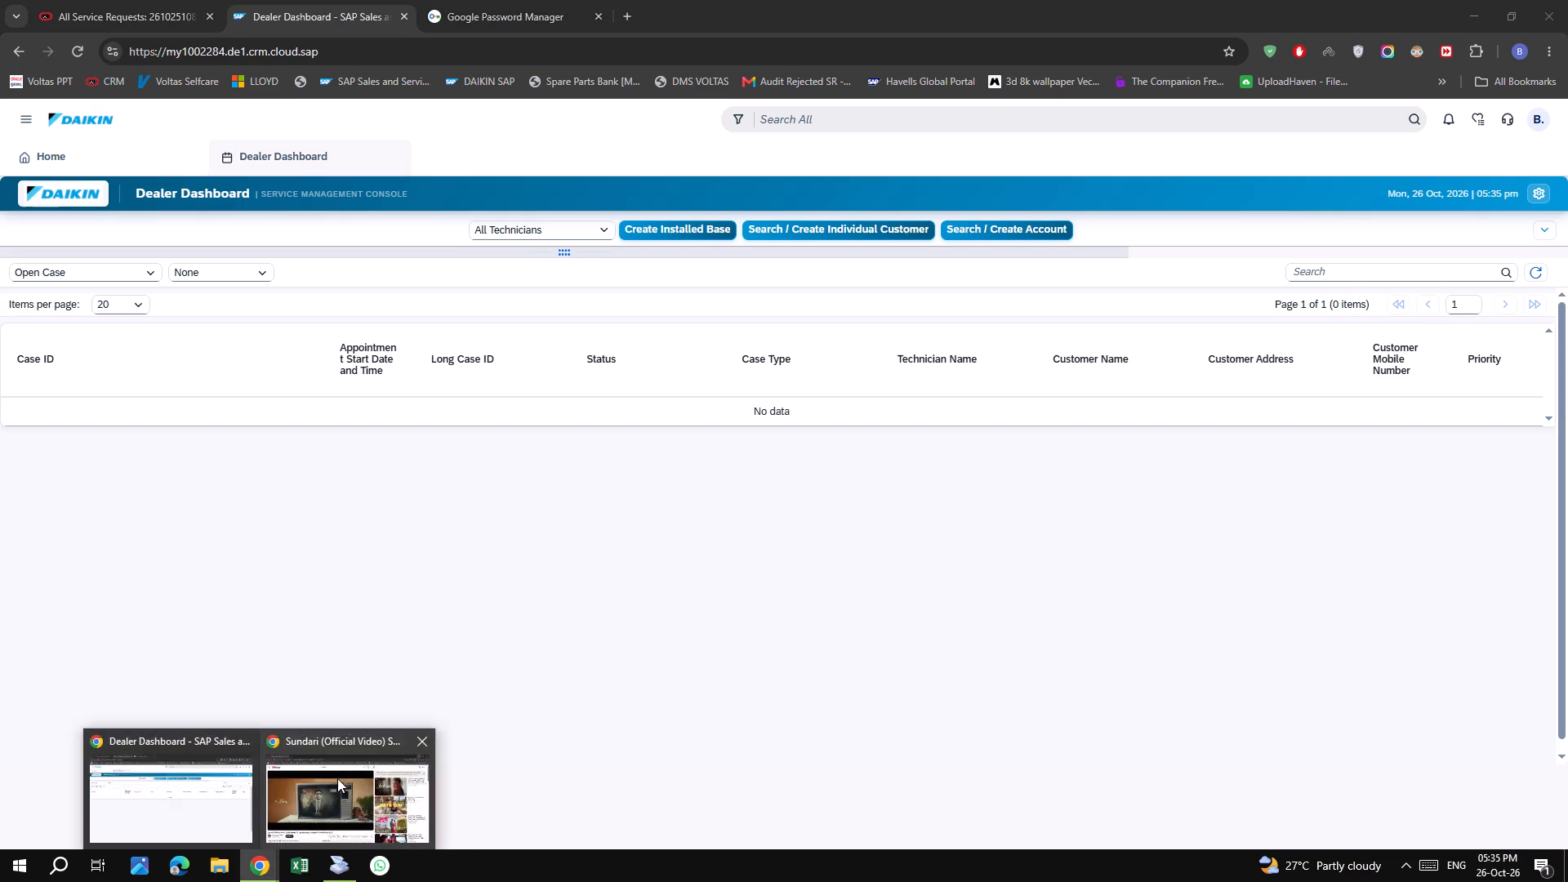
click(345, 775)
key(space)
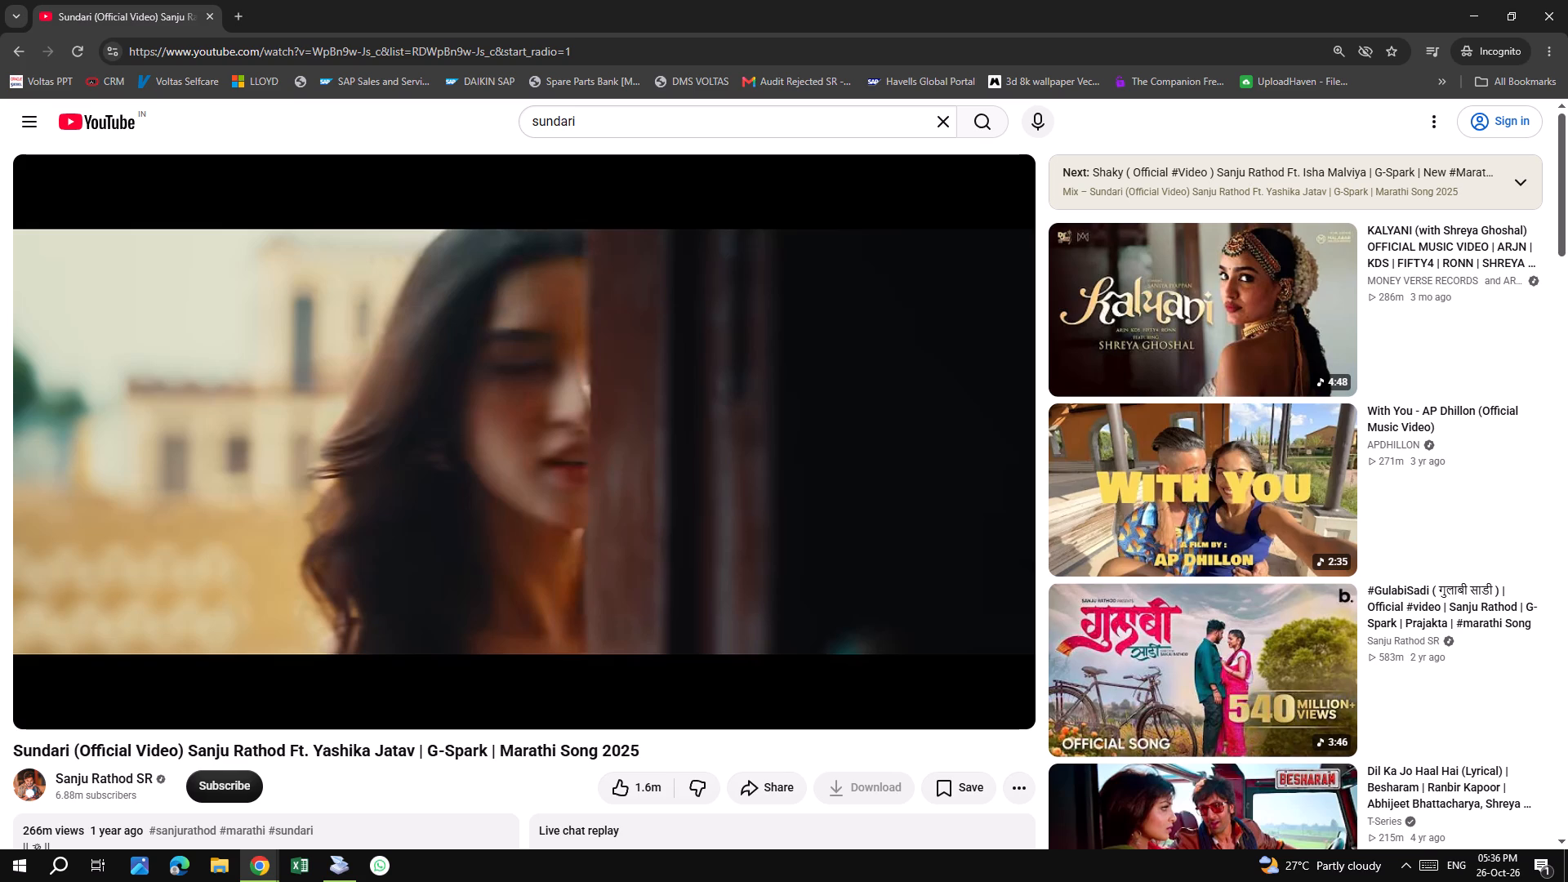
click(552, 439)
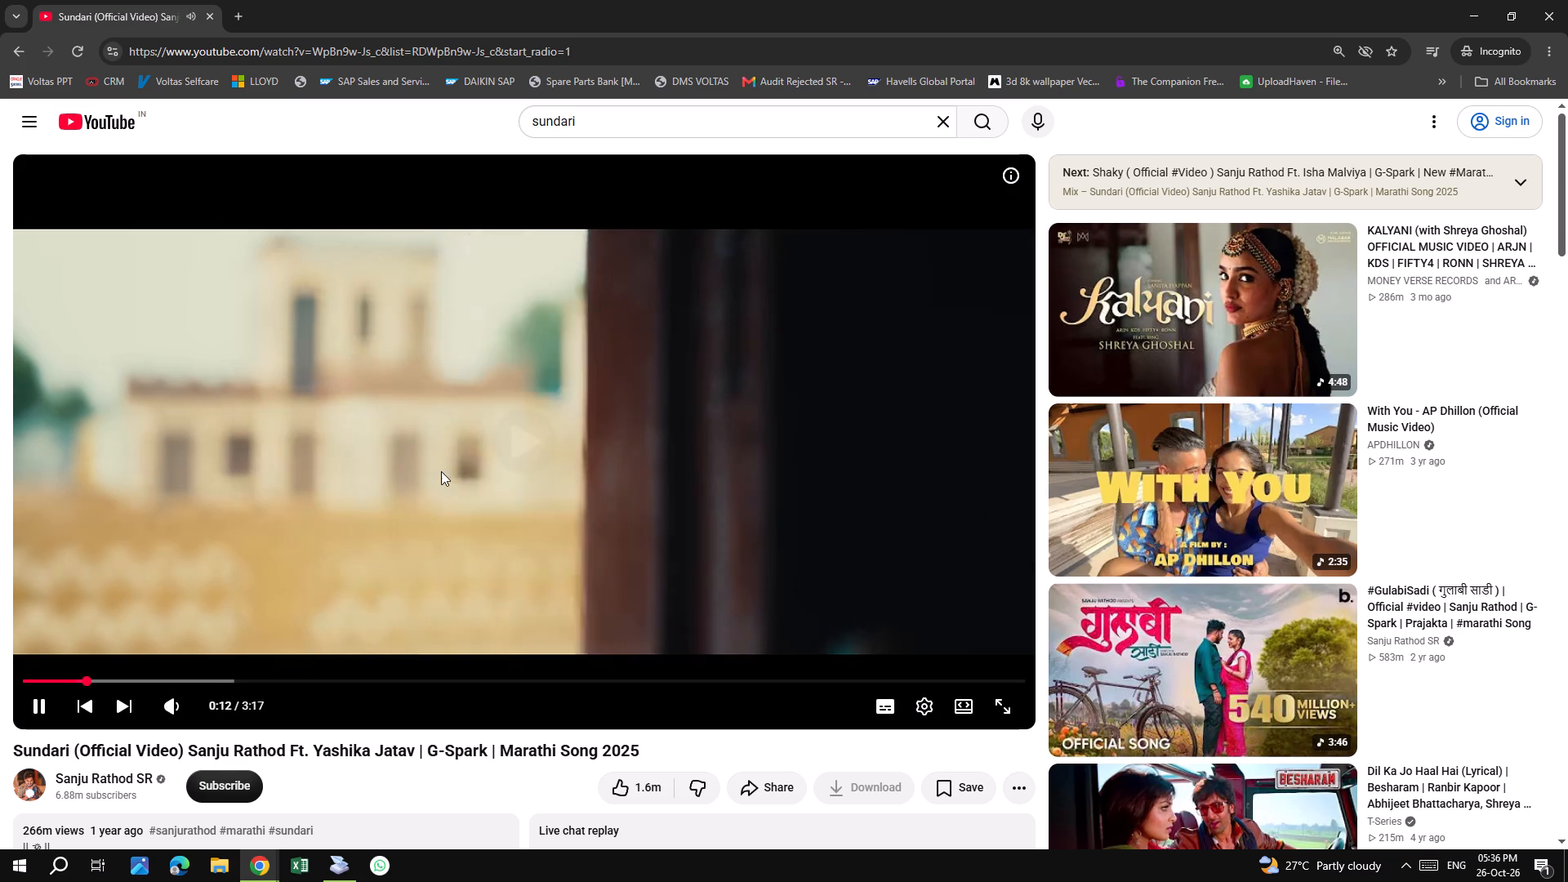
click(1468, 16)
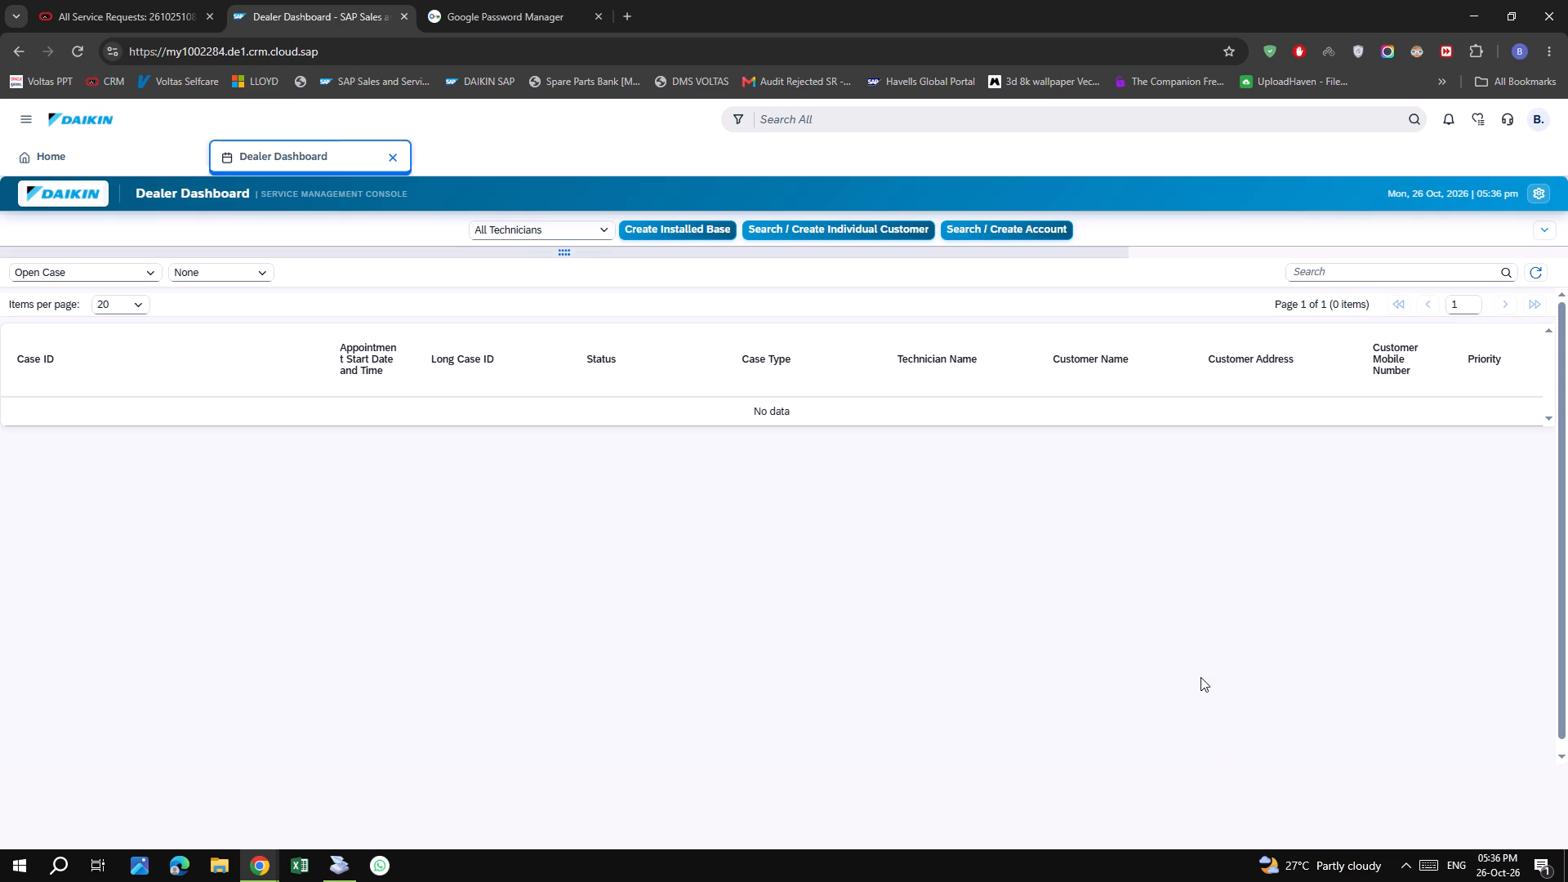
Switch the Dealer Dashboard's case list filter to Technician Assigned Case.
click(118, 273)
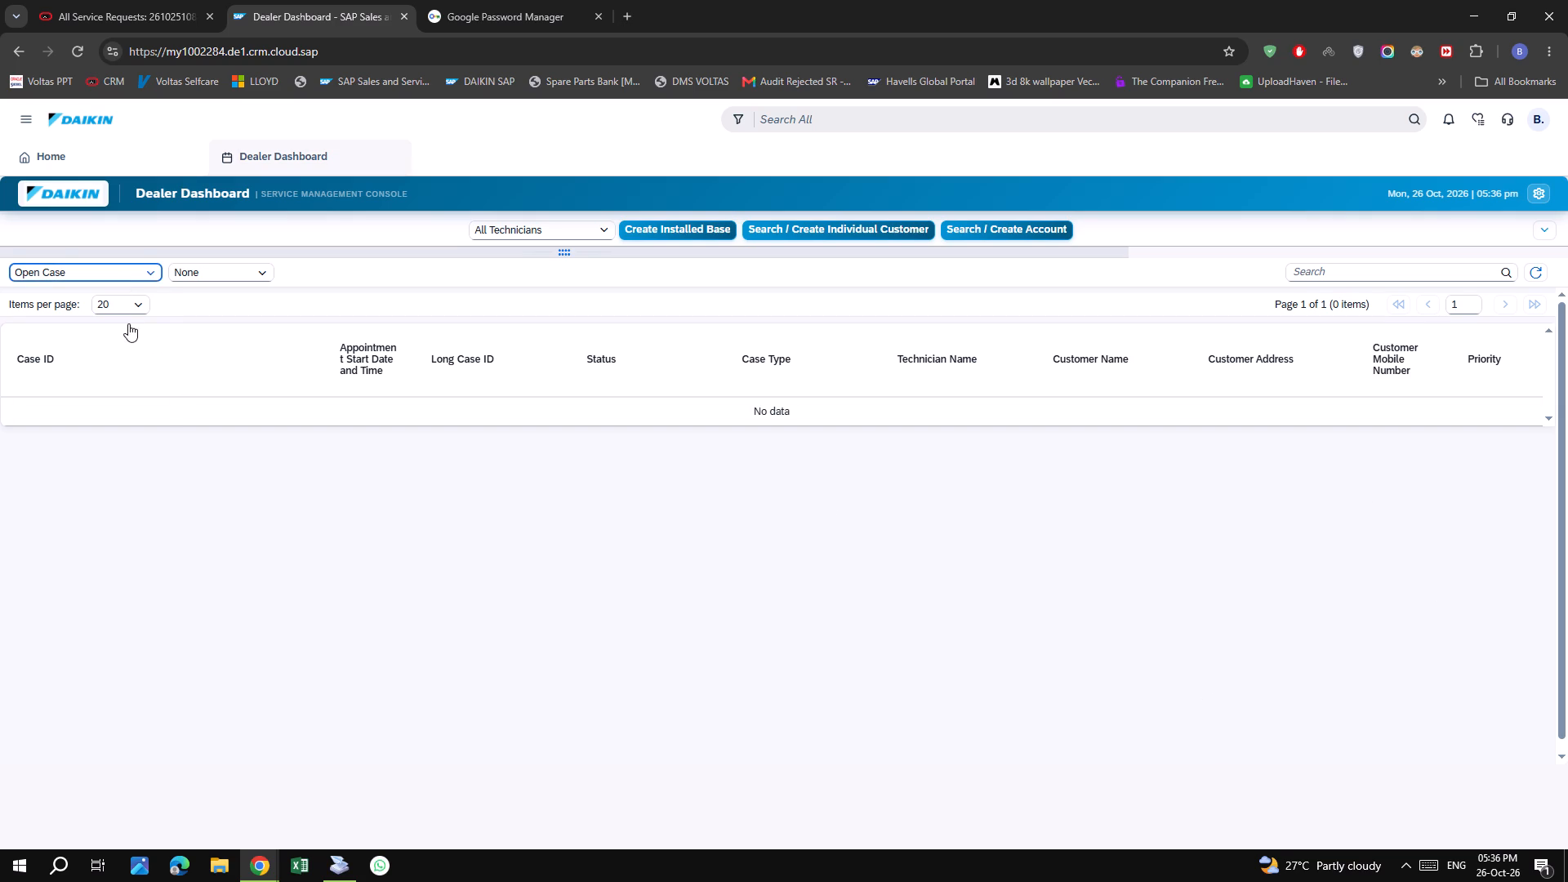
click(130, 320)
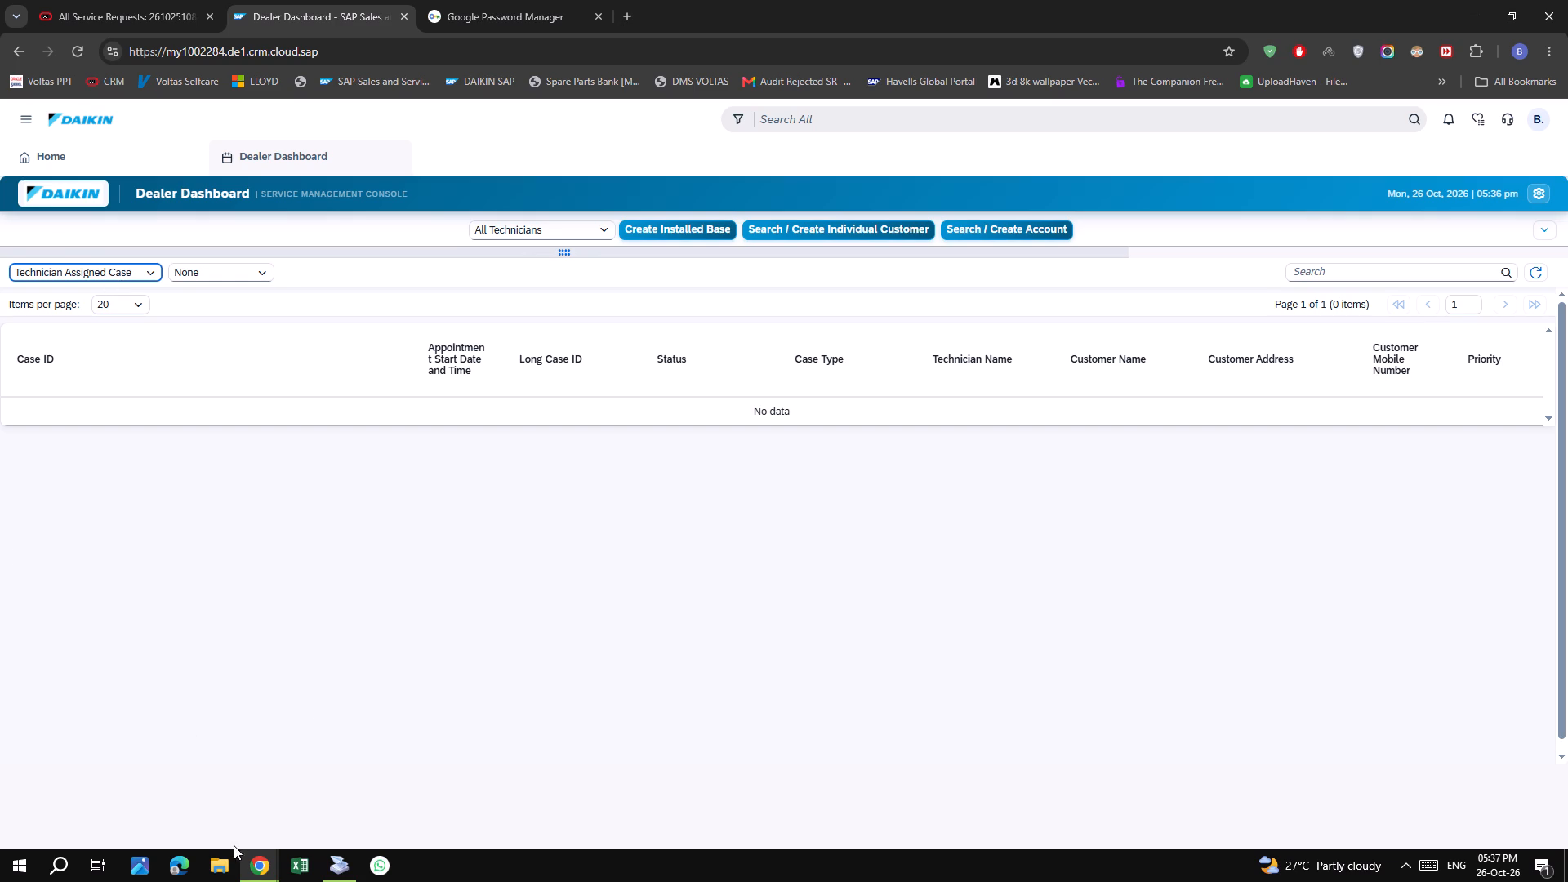
Close the incognito YouTube window playing "Sundari" to return to the Dealer Dashboard.
click(265, 867)
click(311, 811)
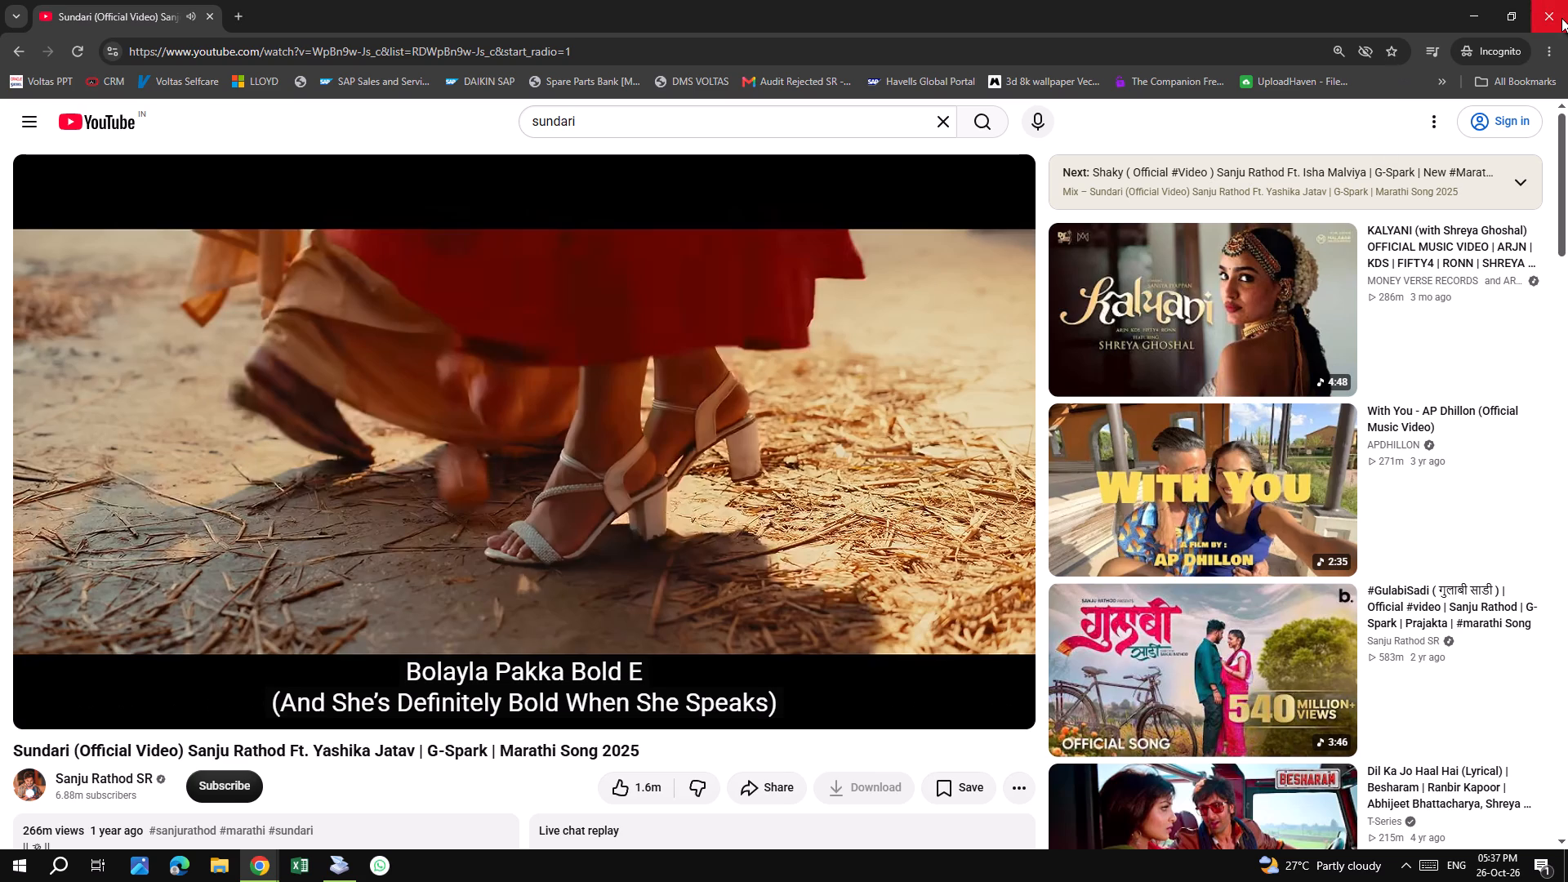
click(1561, 16)
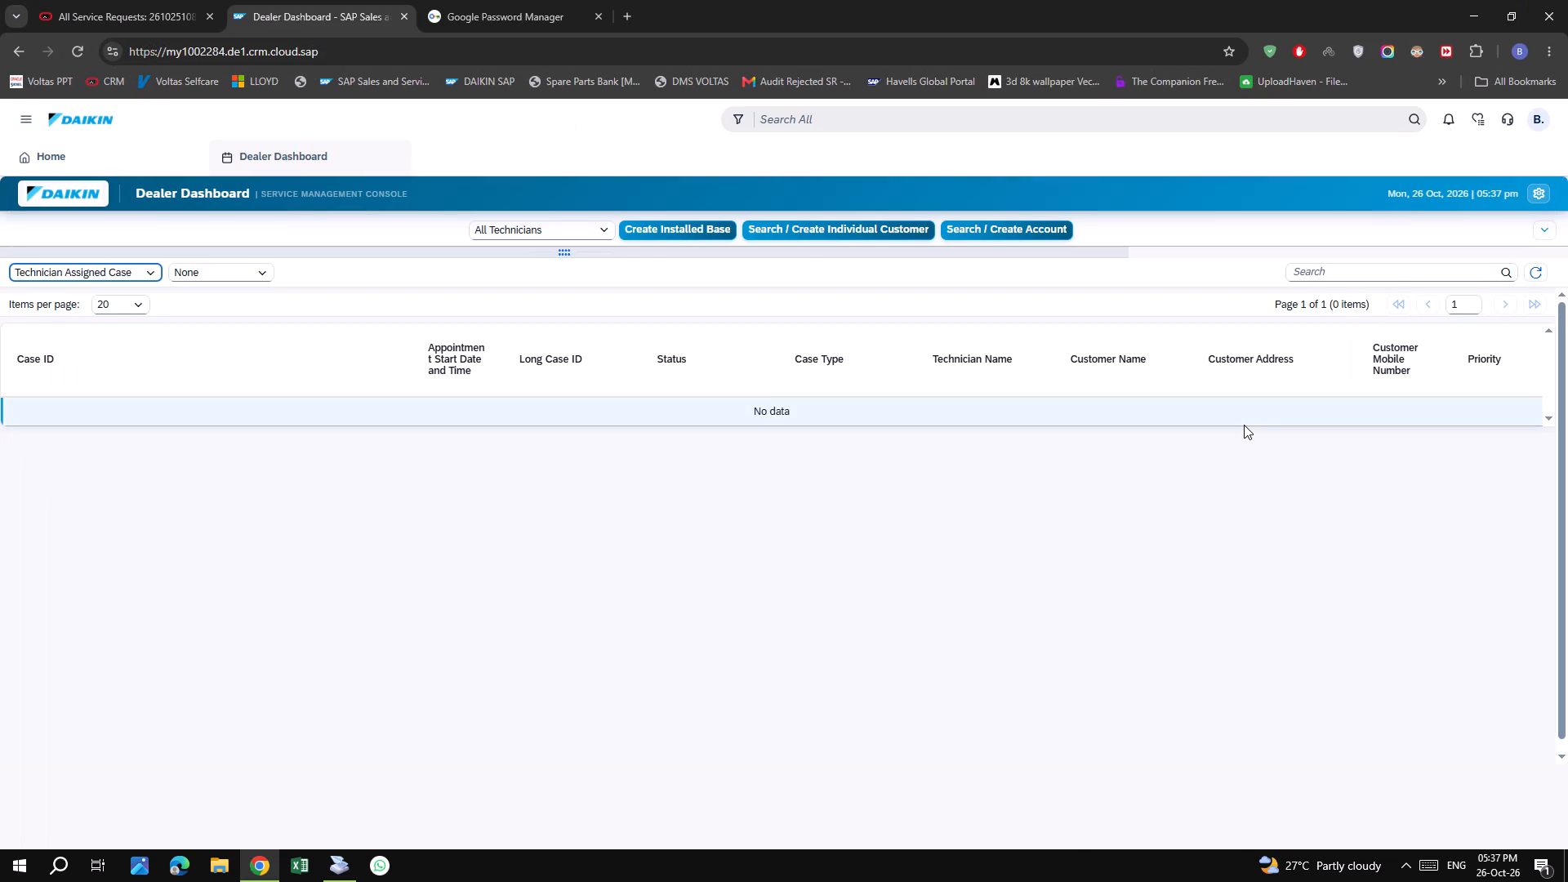
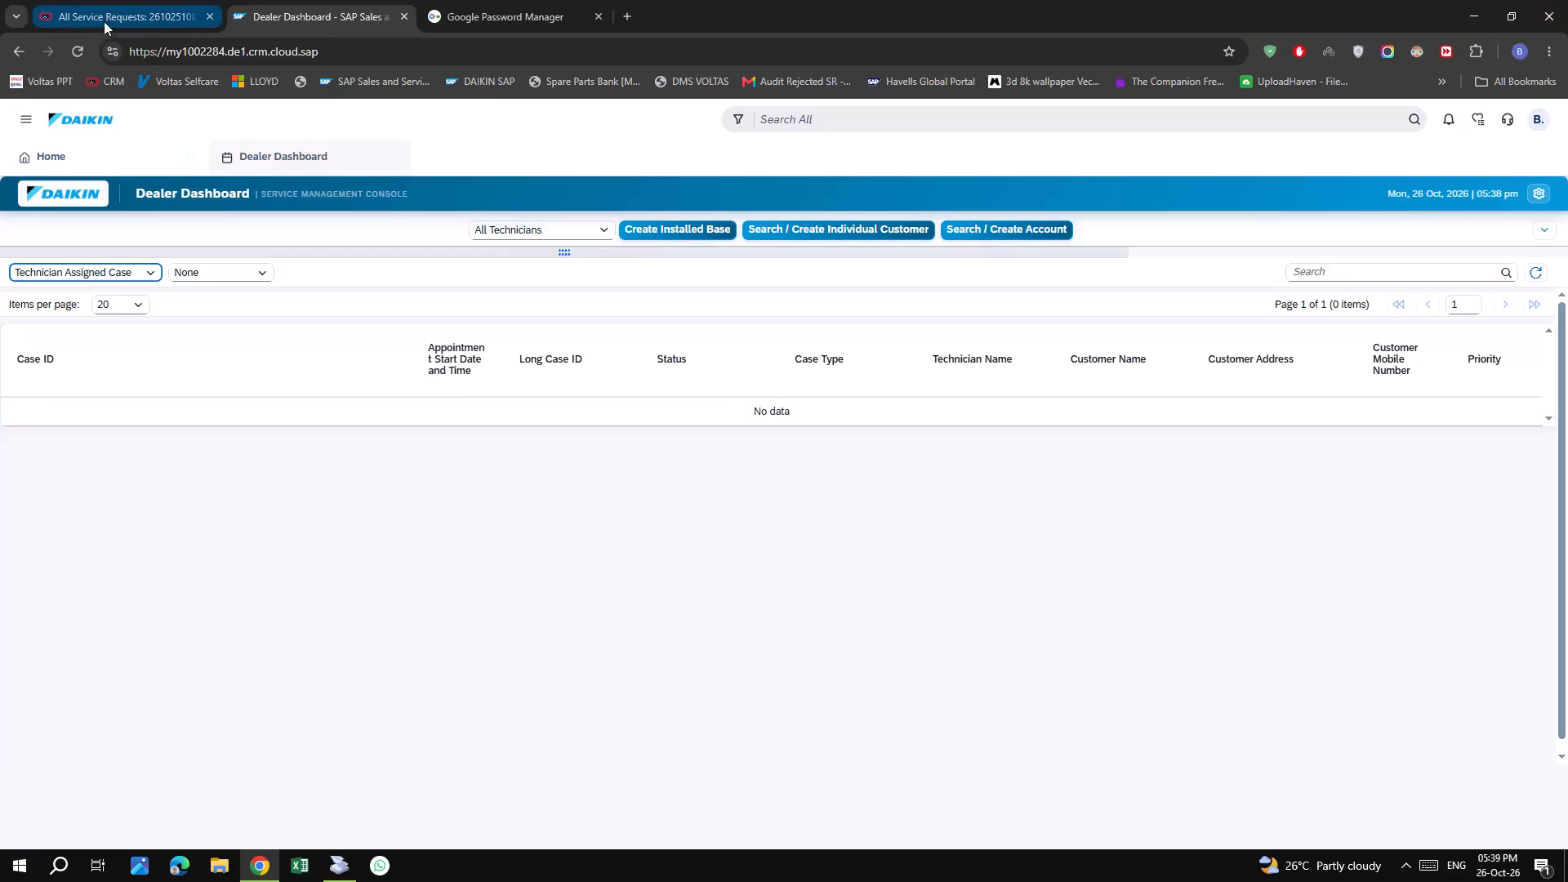
click(106, 22)
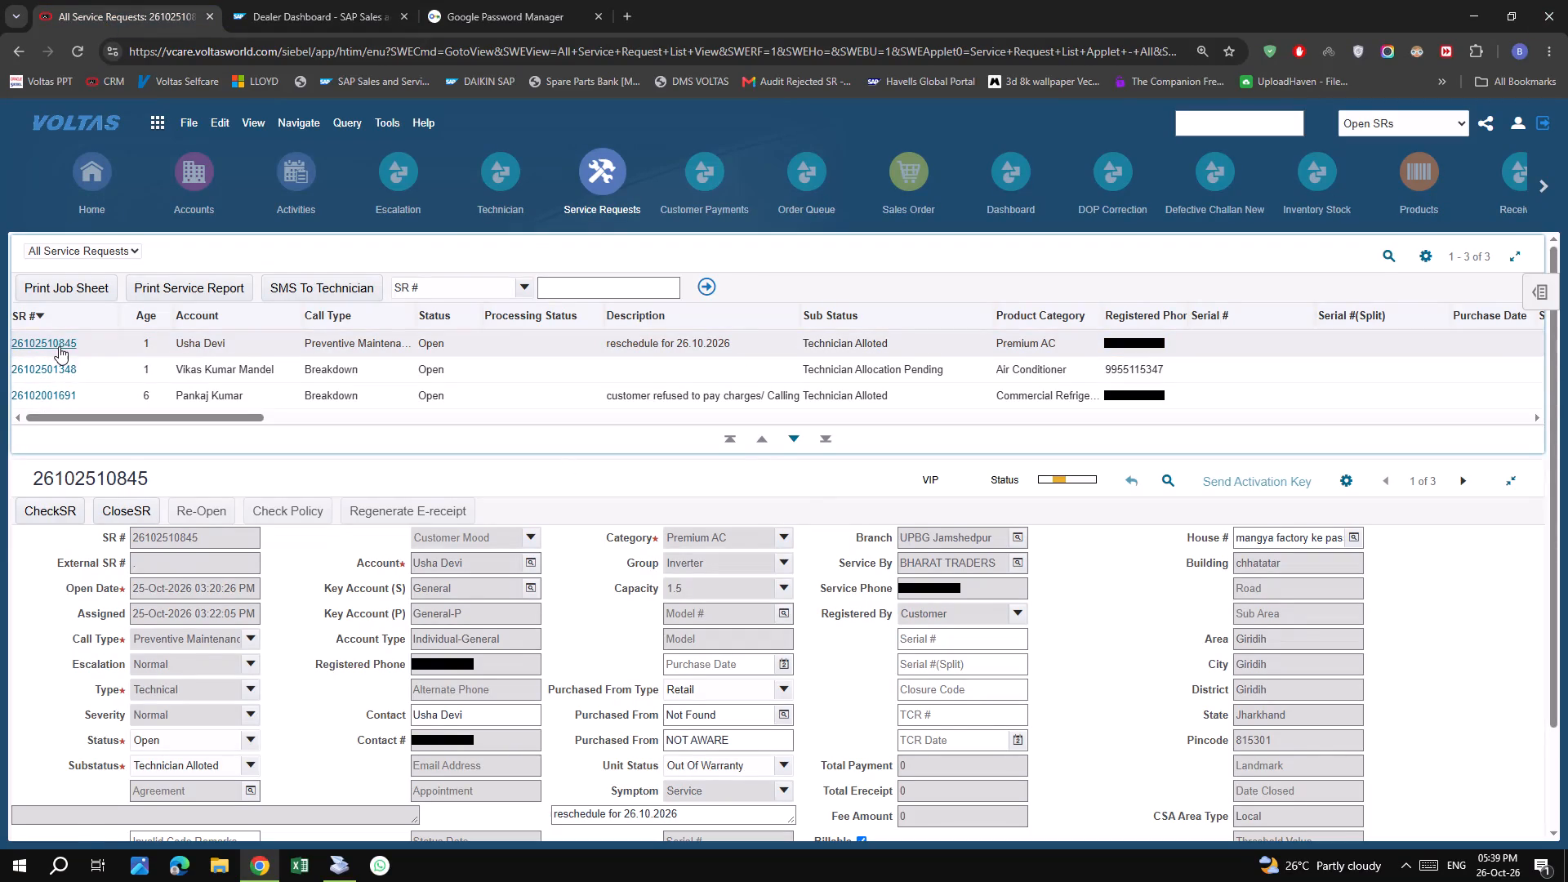
click(59, 346)
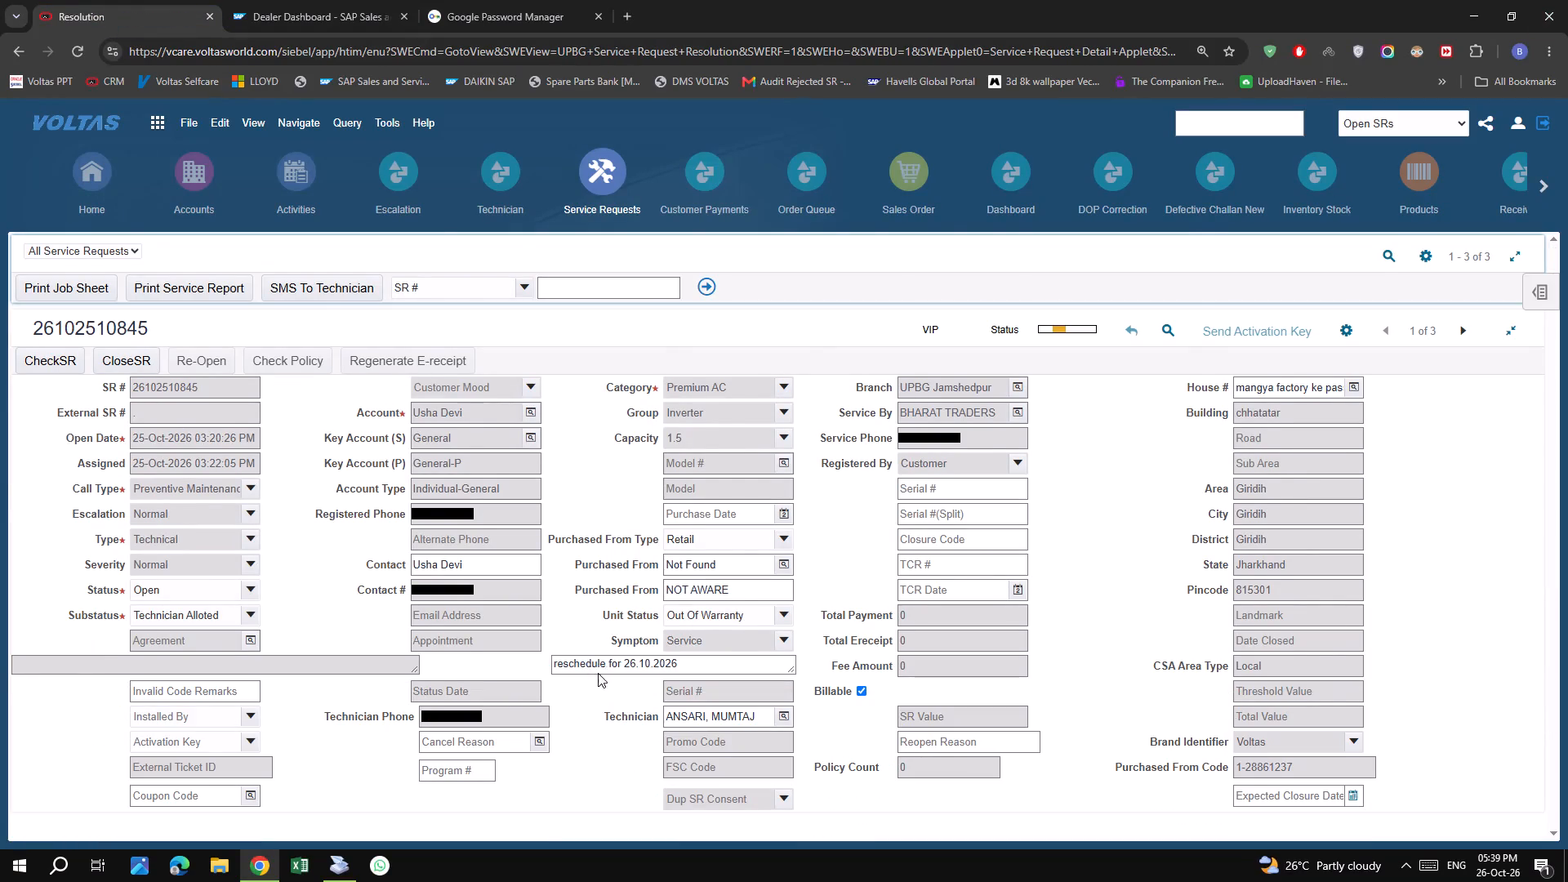
click(590, 655)
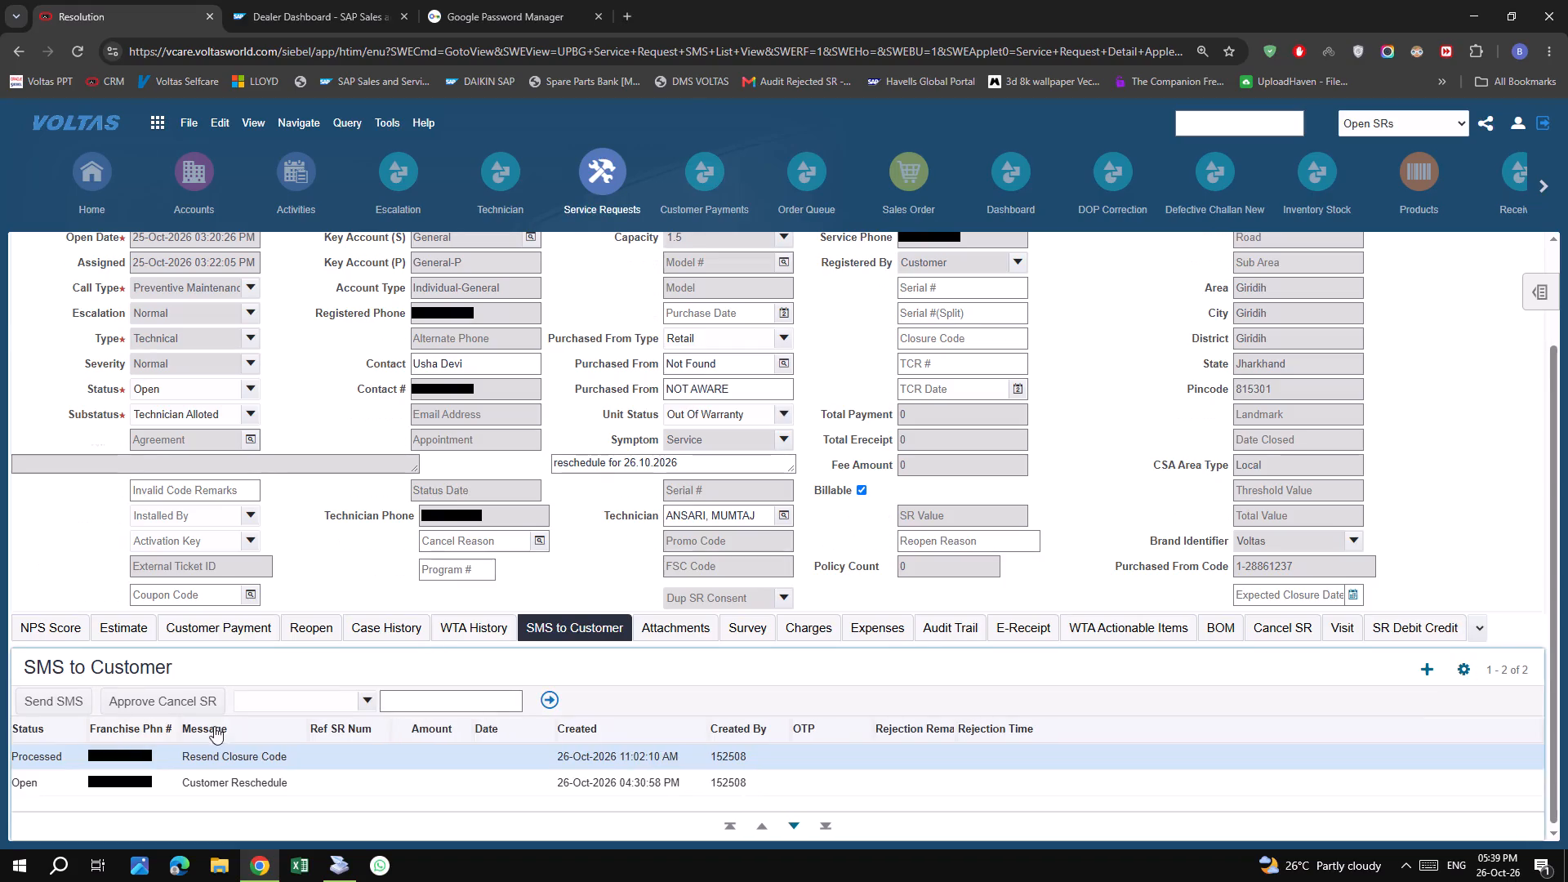
click(186, 787)
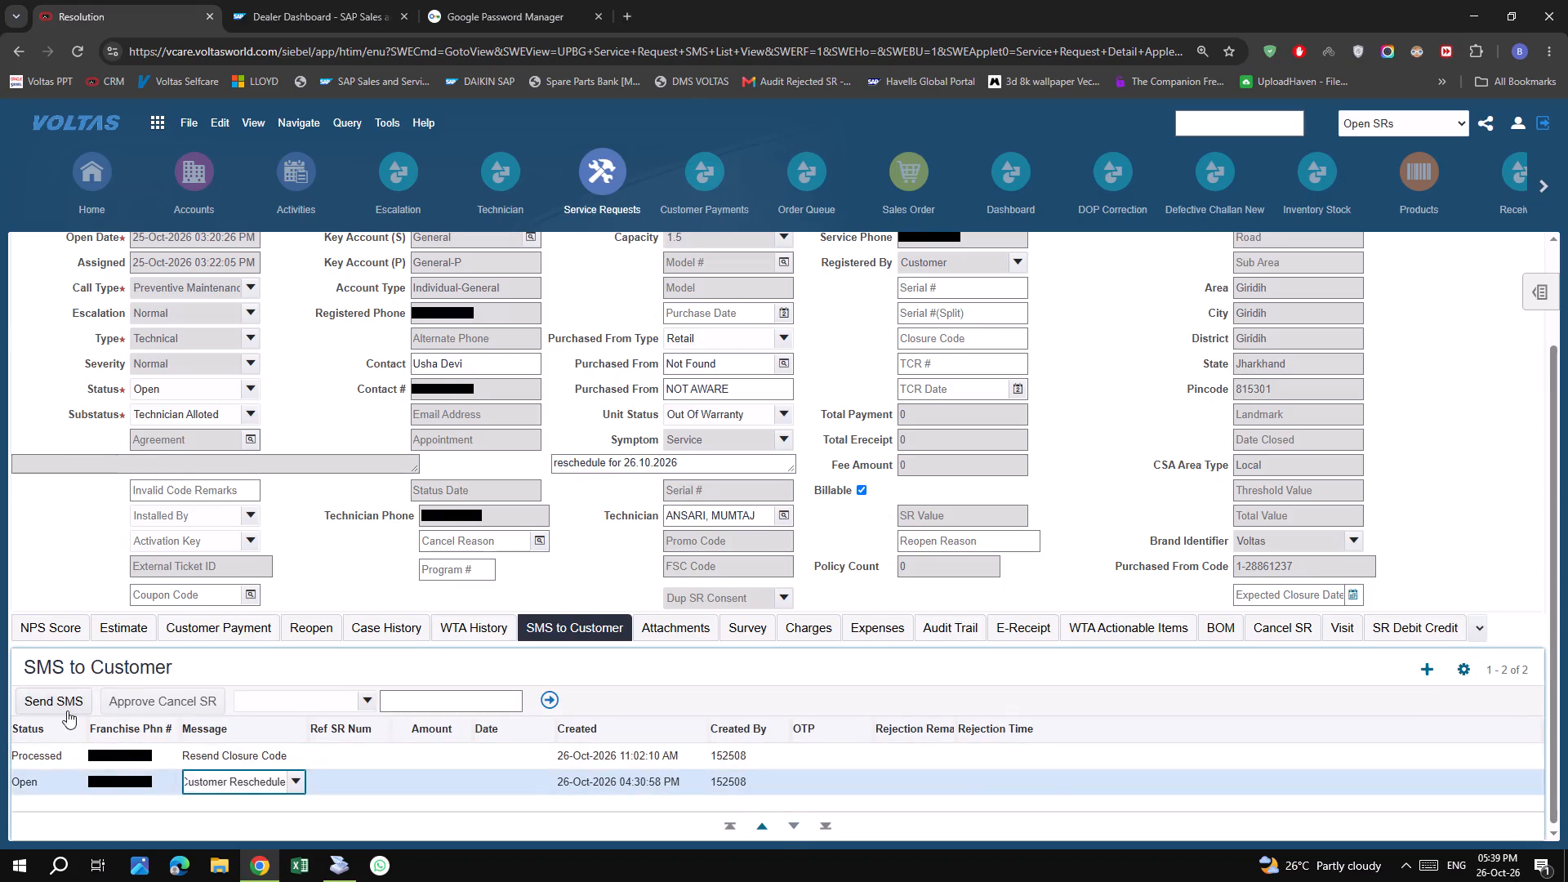
click(60, 702)
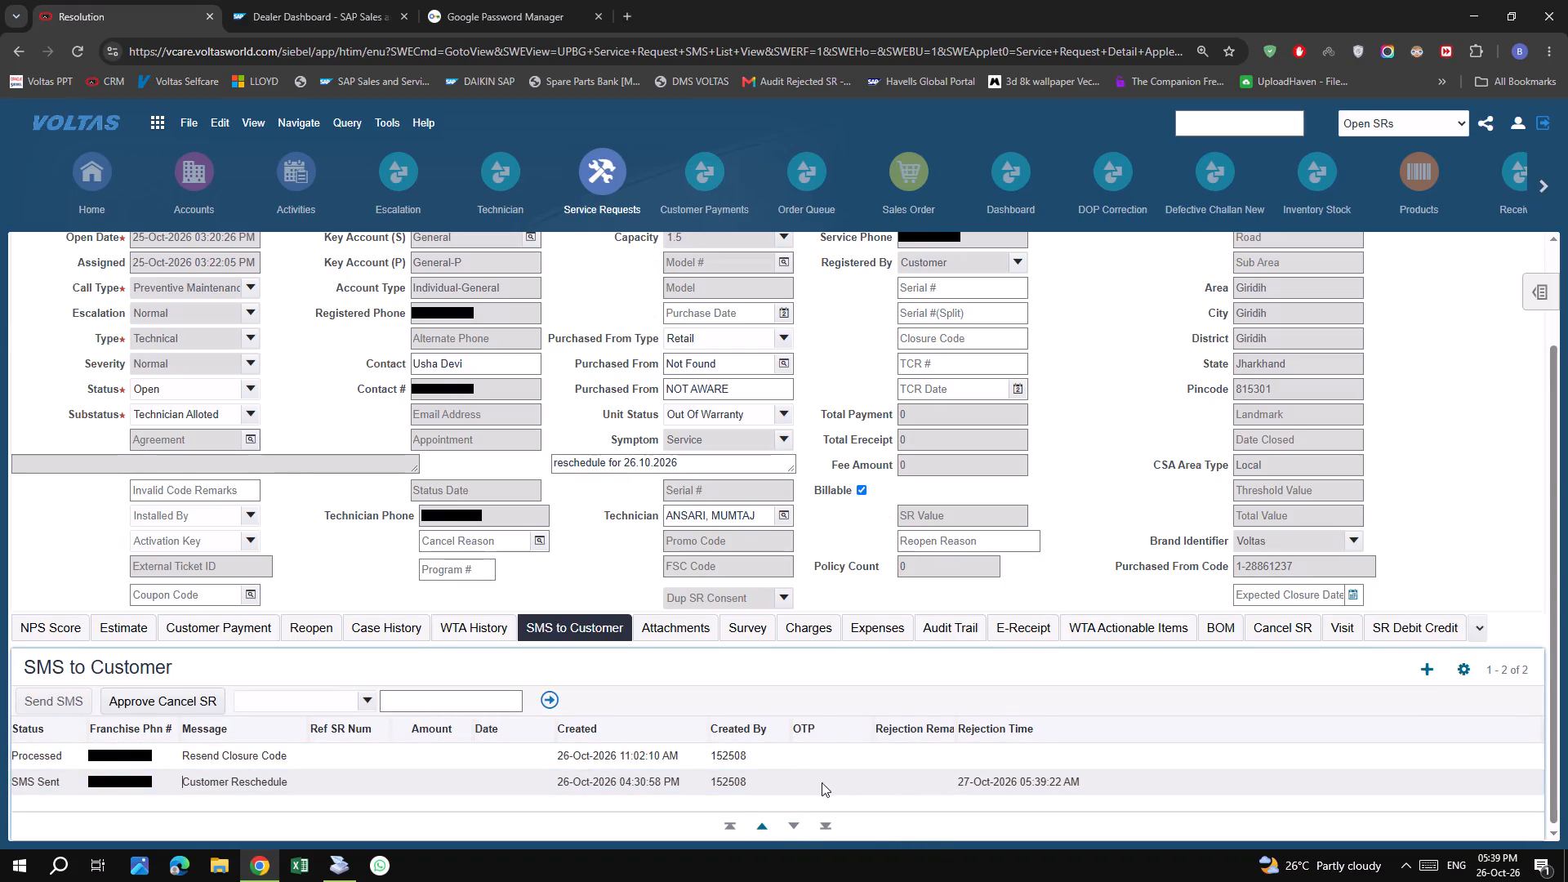
click(812, 782)
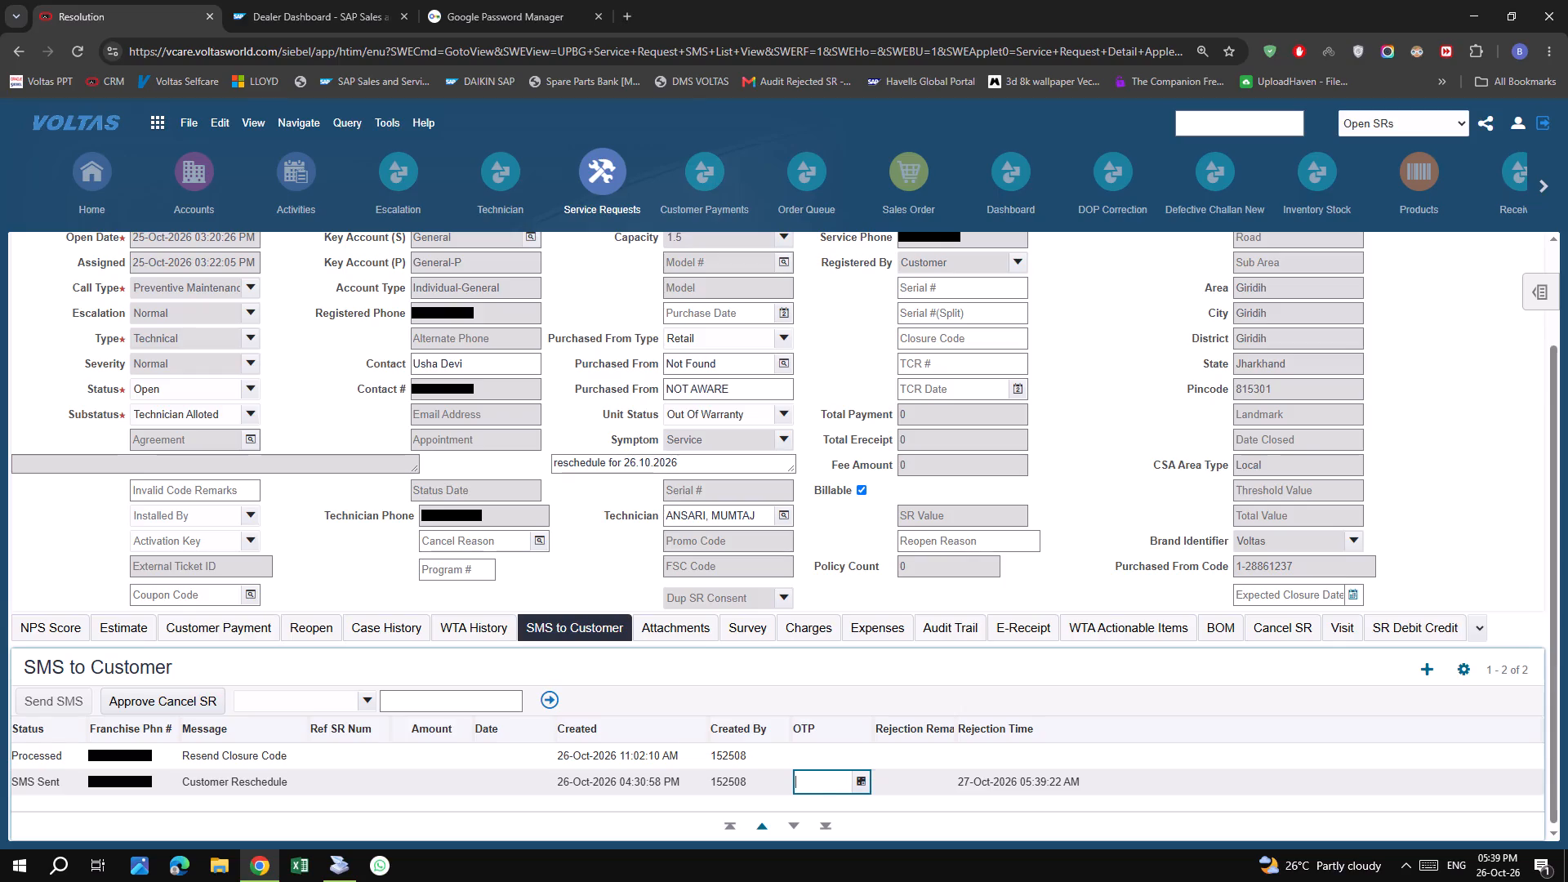
click(694, 697)
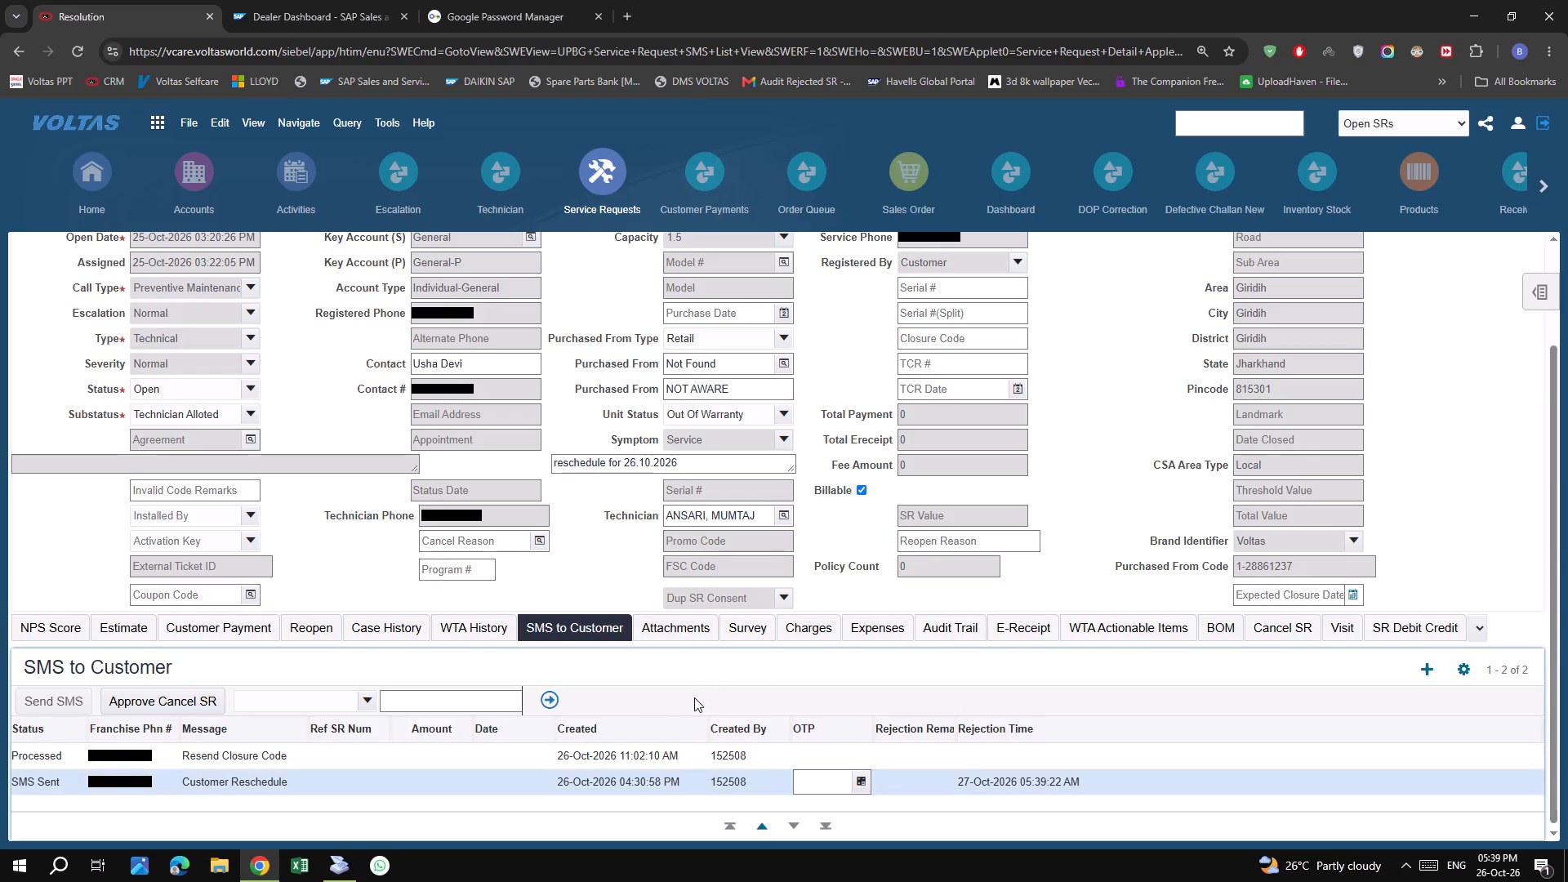
Replace the service request's reschedule description with "customer not agree pay charges" and save the record.
click(599, 594)
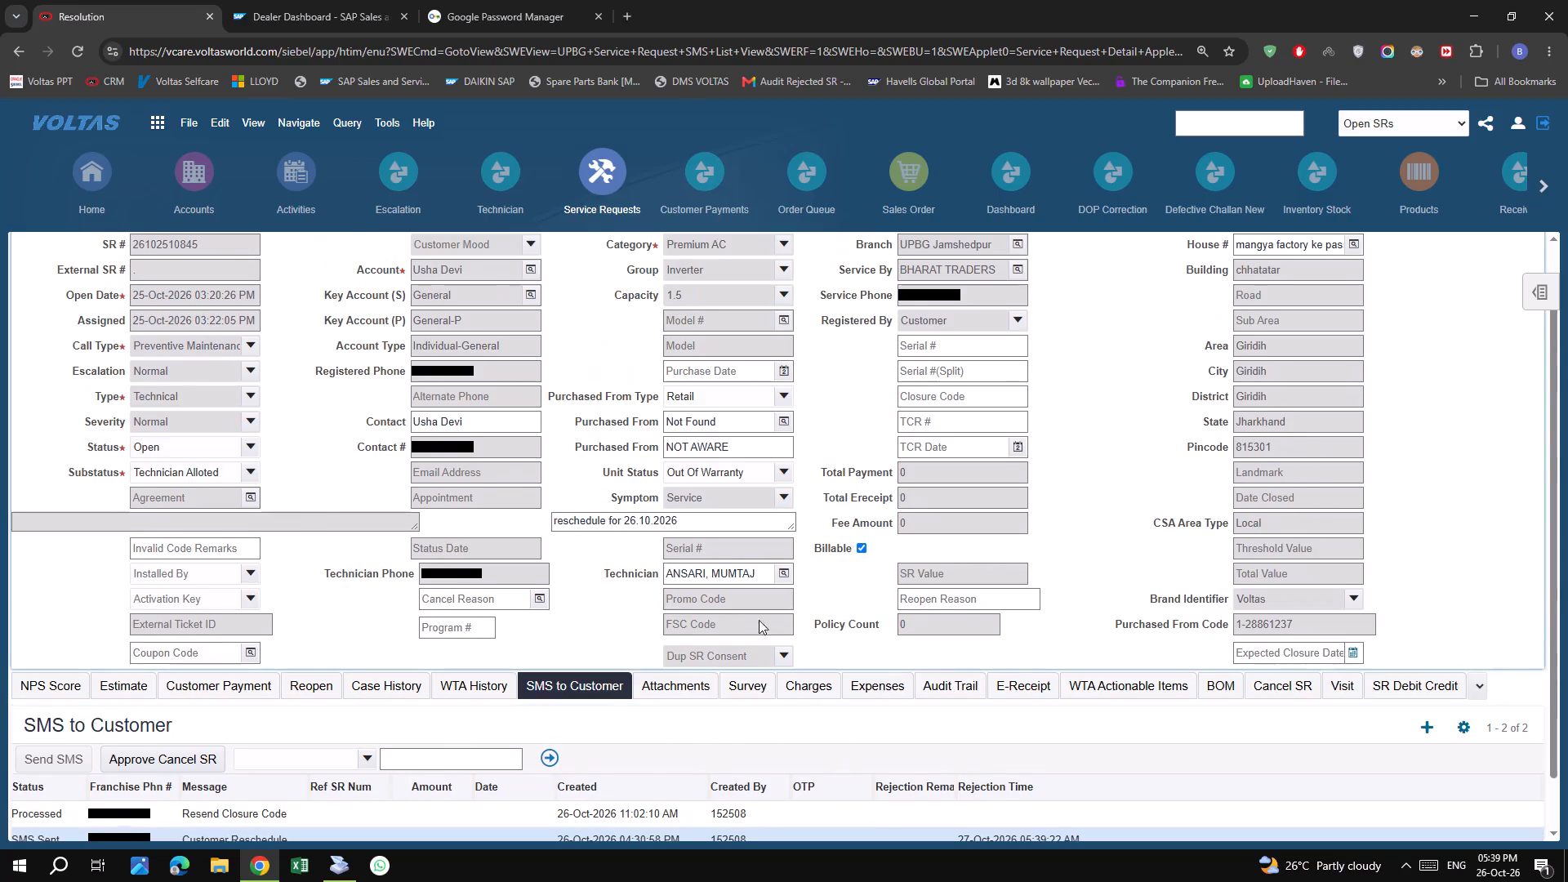
triple_click(709, 517)
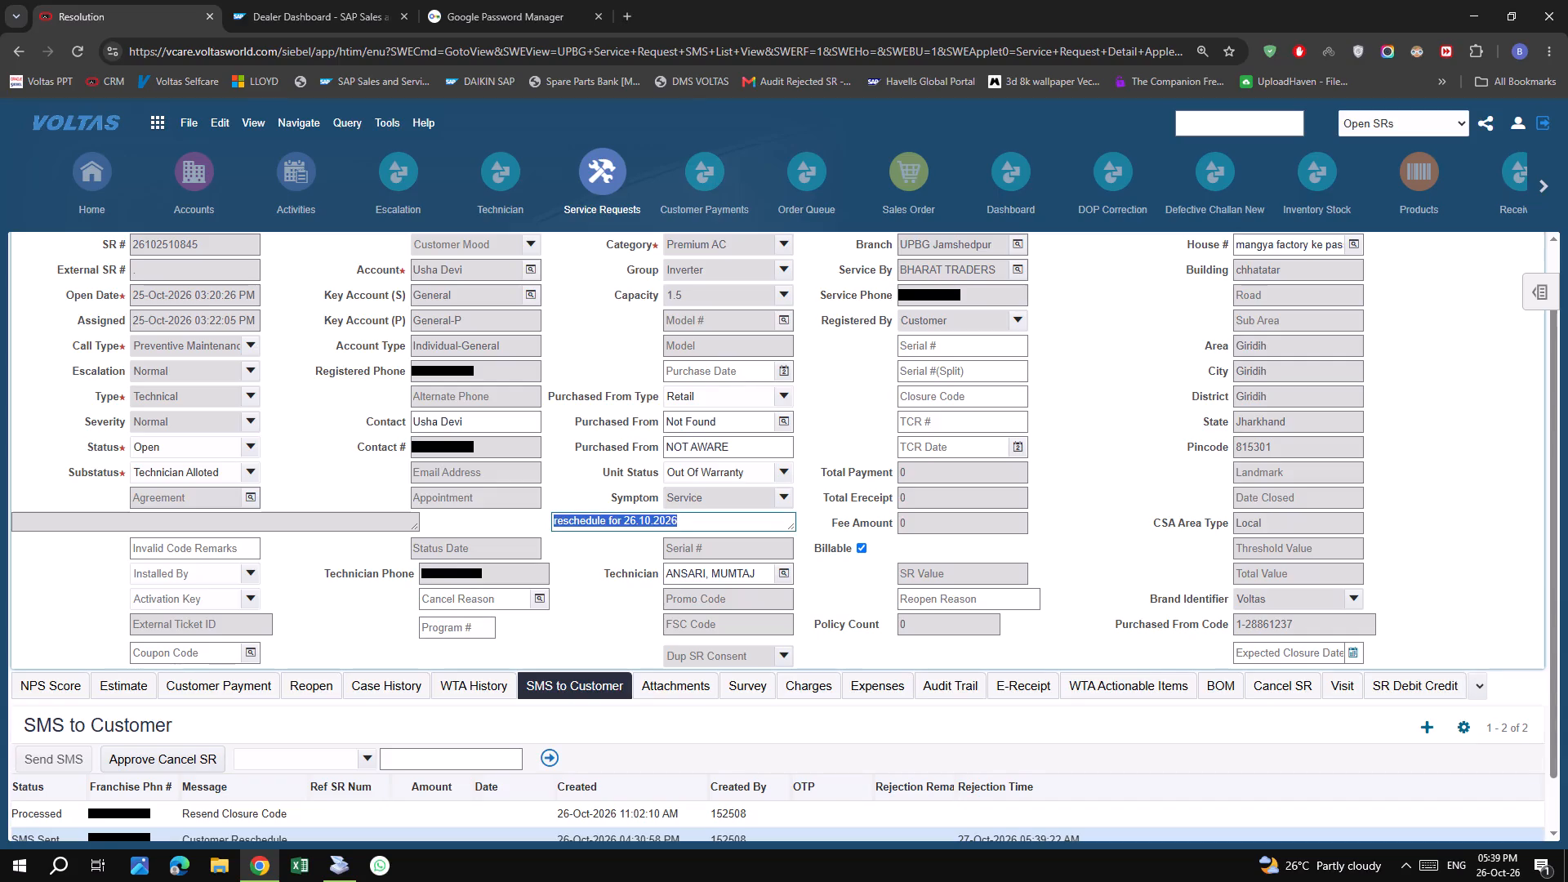
text(customer not agree)
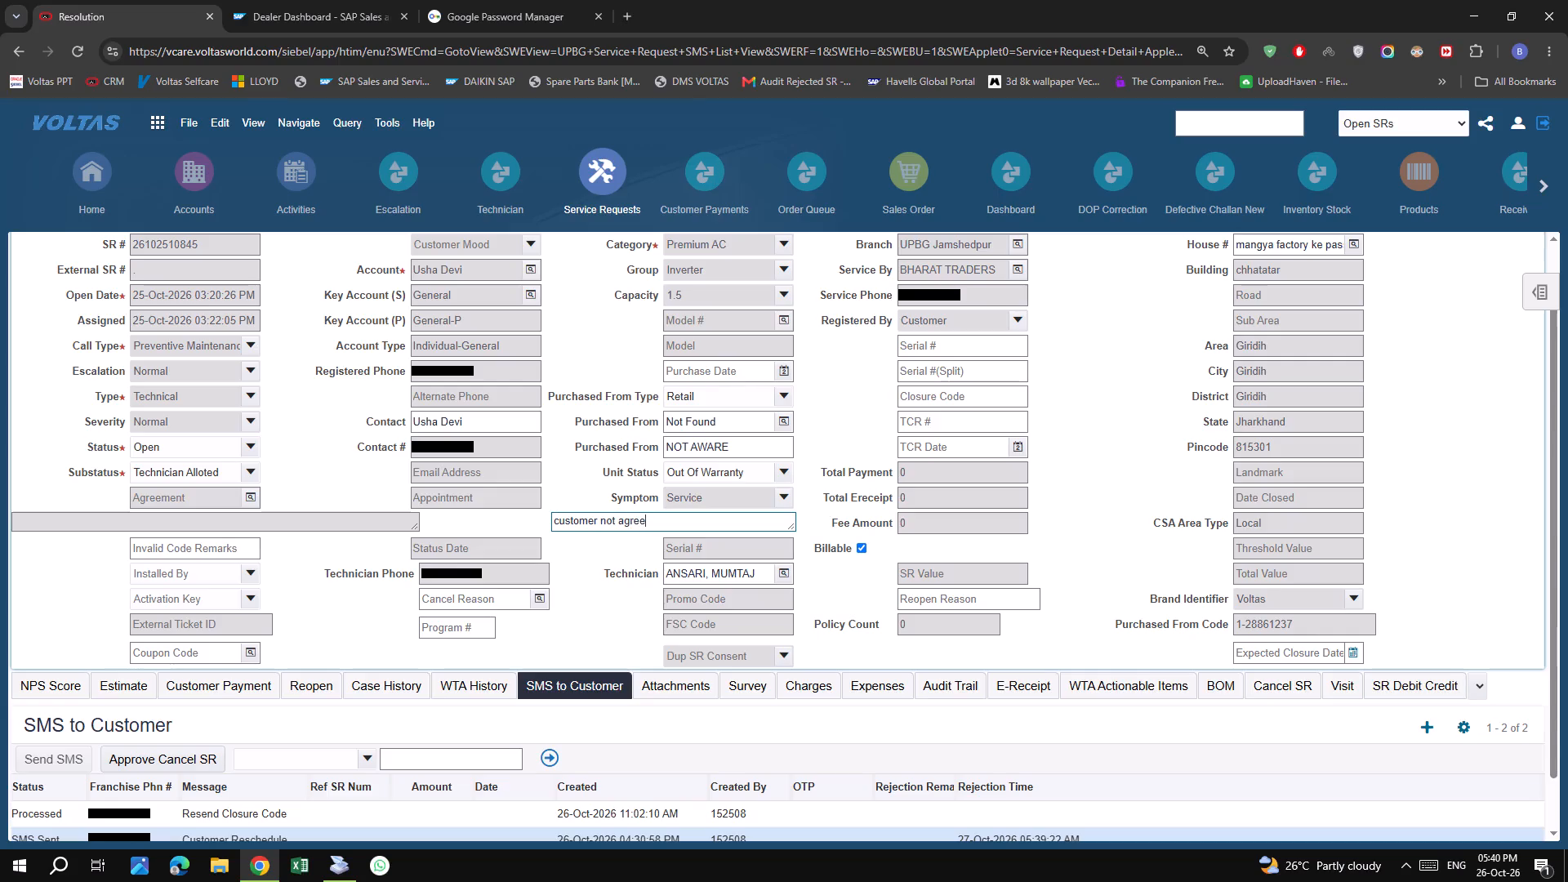
key(space)
text(pay cj)
key(BackSpace)
text(harges)
key(ctrl+s)
click(1139, 478)
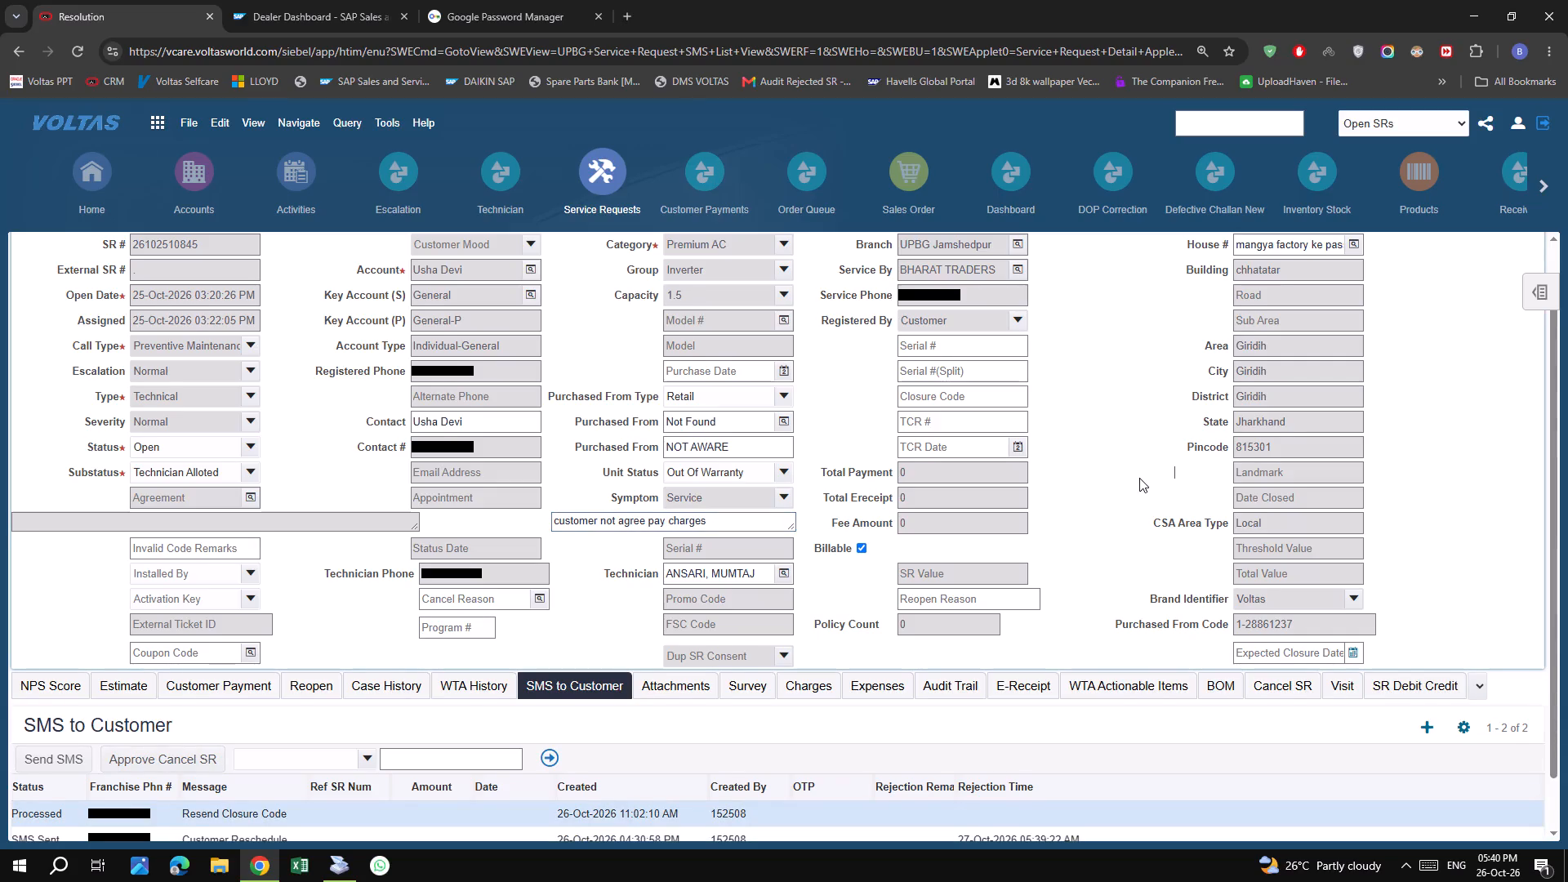
Open the OTP field of the Customer Reschedule entry in the SMS to Customer list for editing.
scroll(1142, 478, down, 4)
scroll(1077, 571, down, 4)
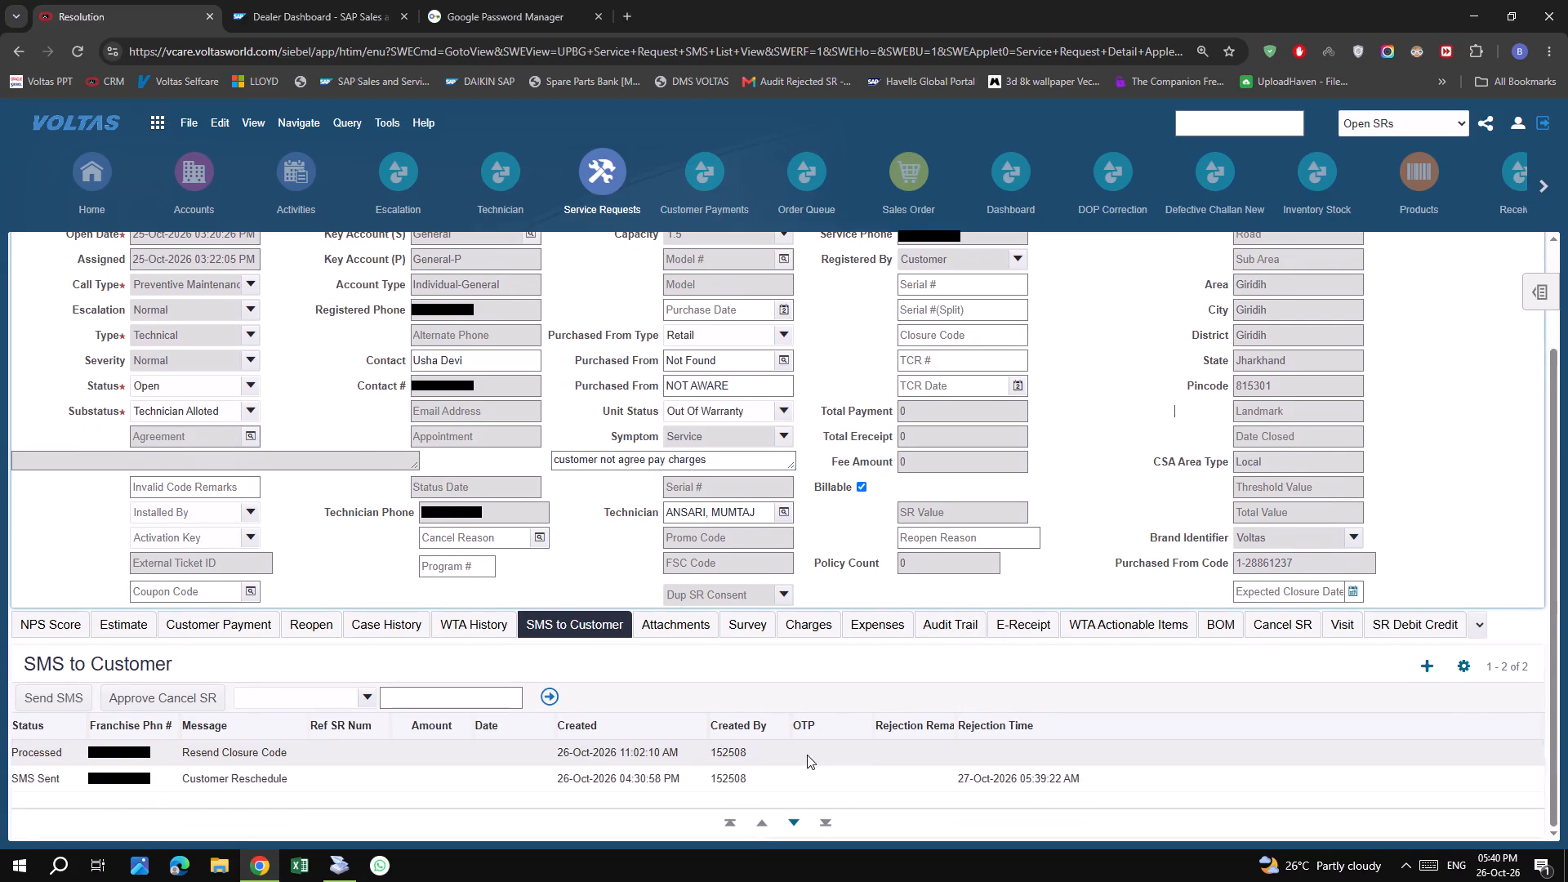
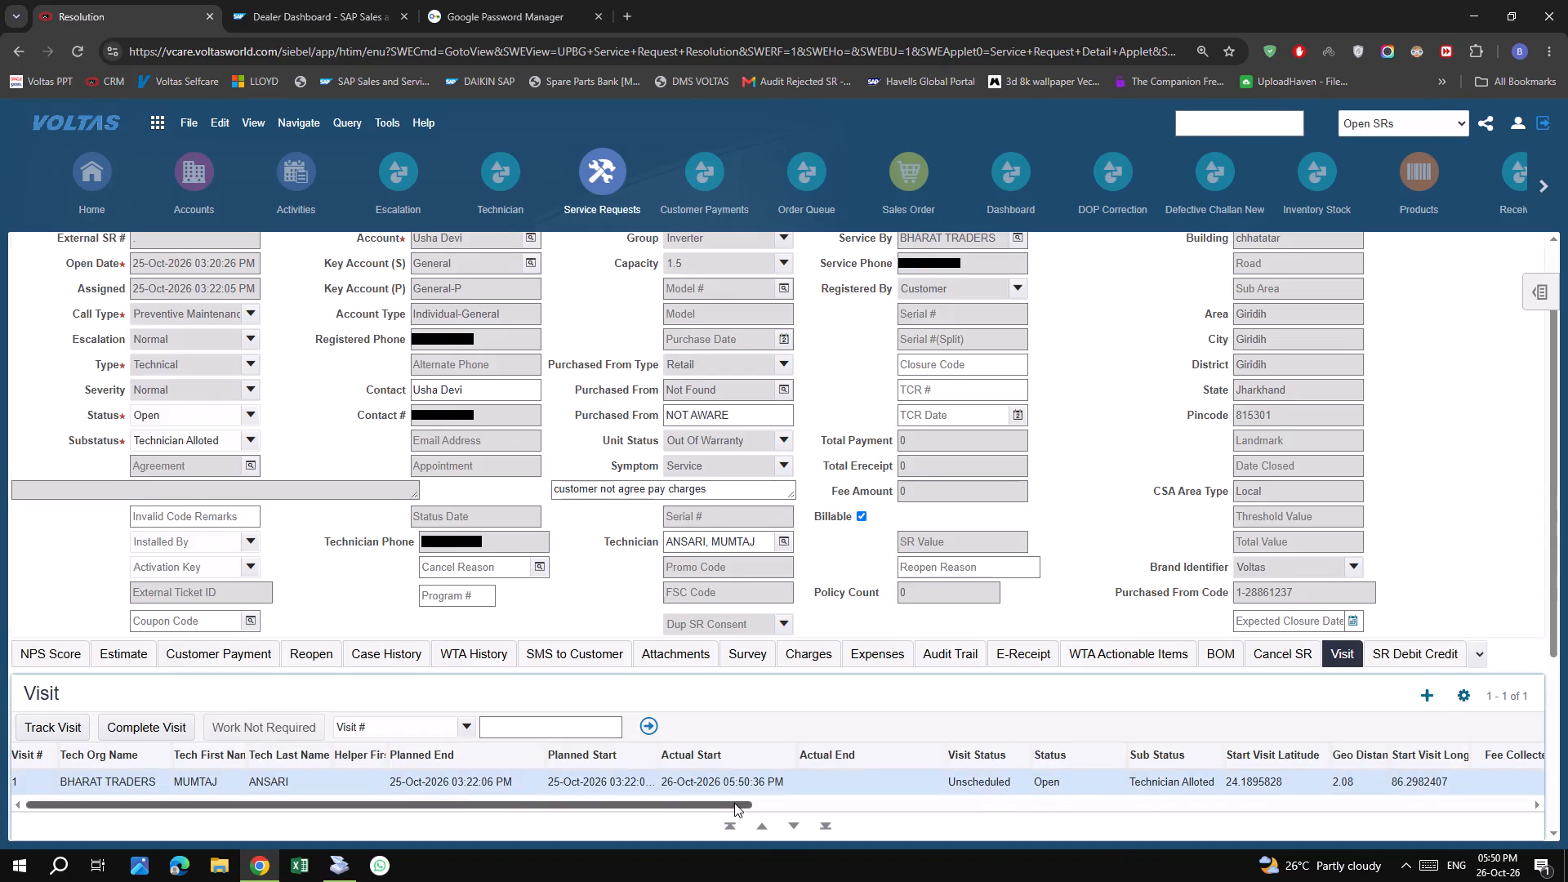
drag(734, 803, 554, 805)
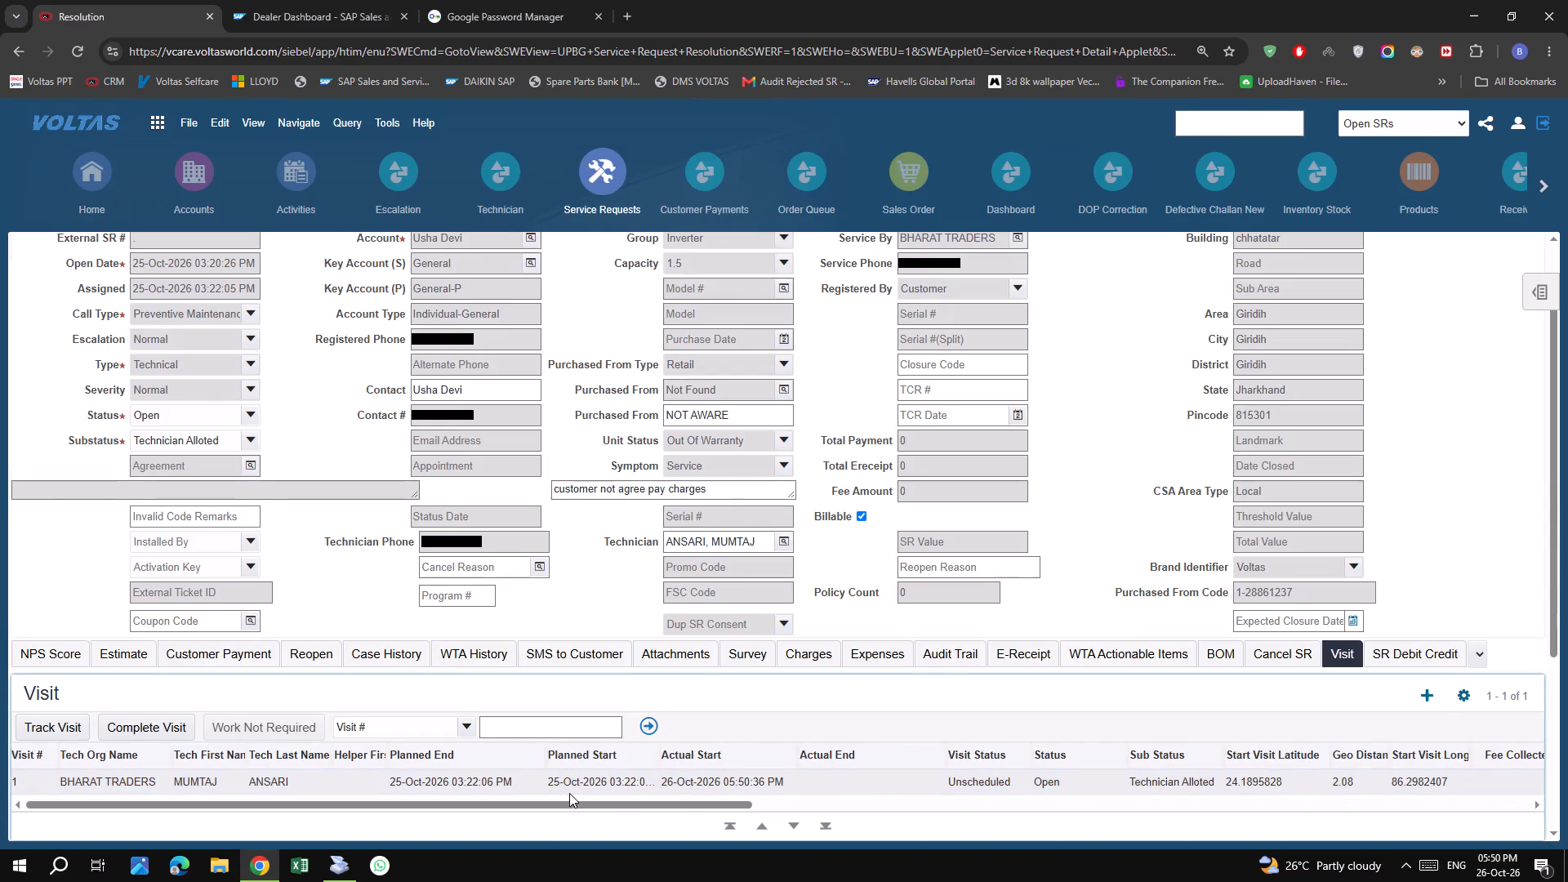
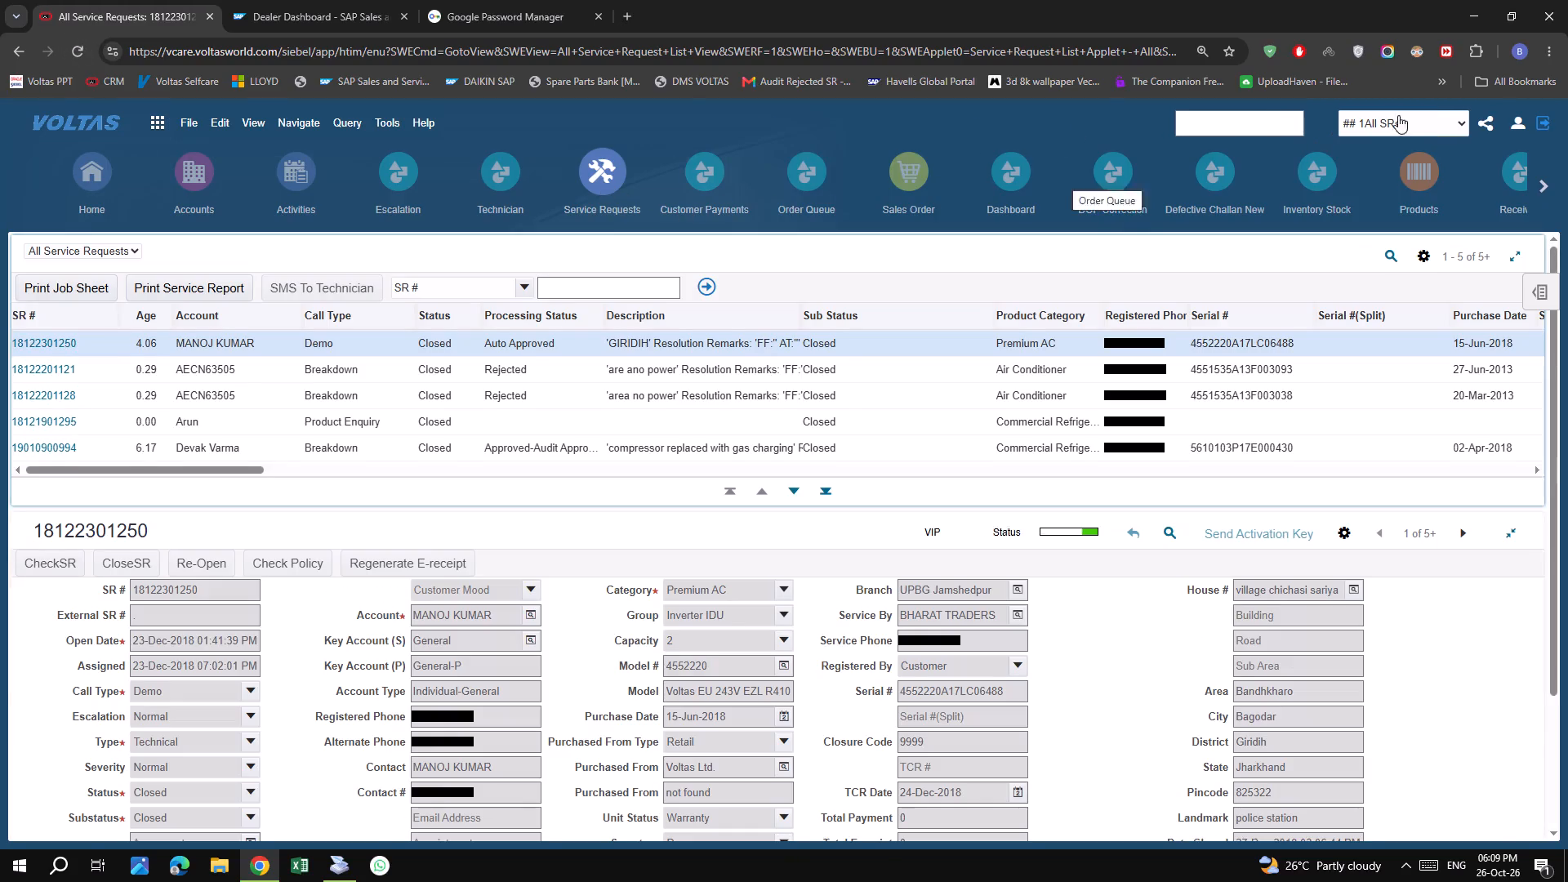
click(1396, 120)
click(1403, 399)
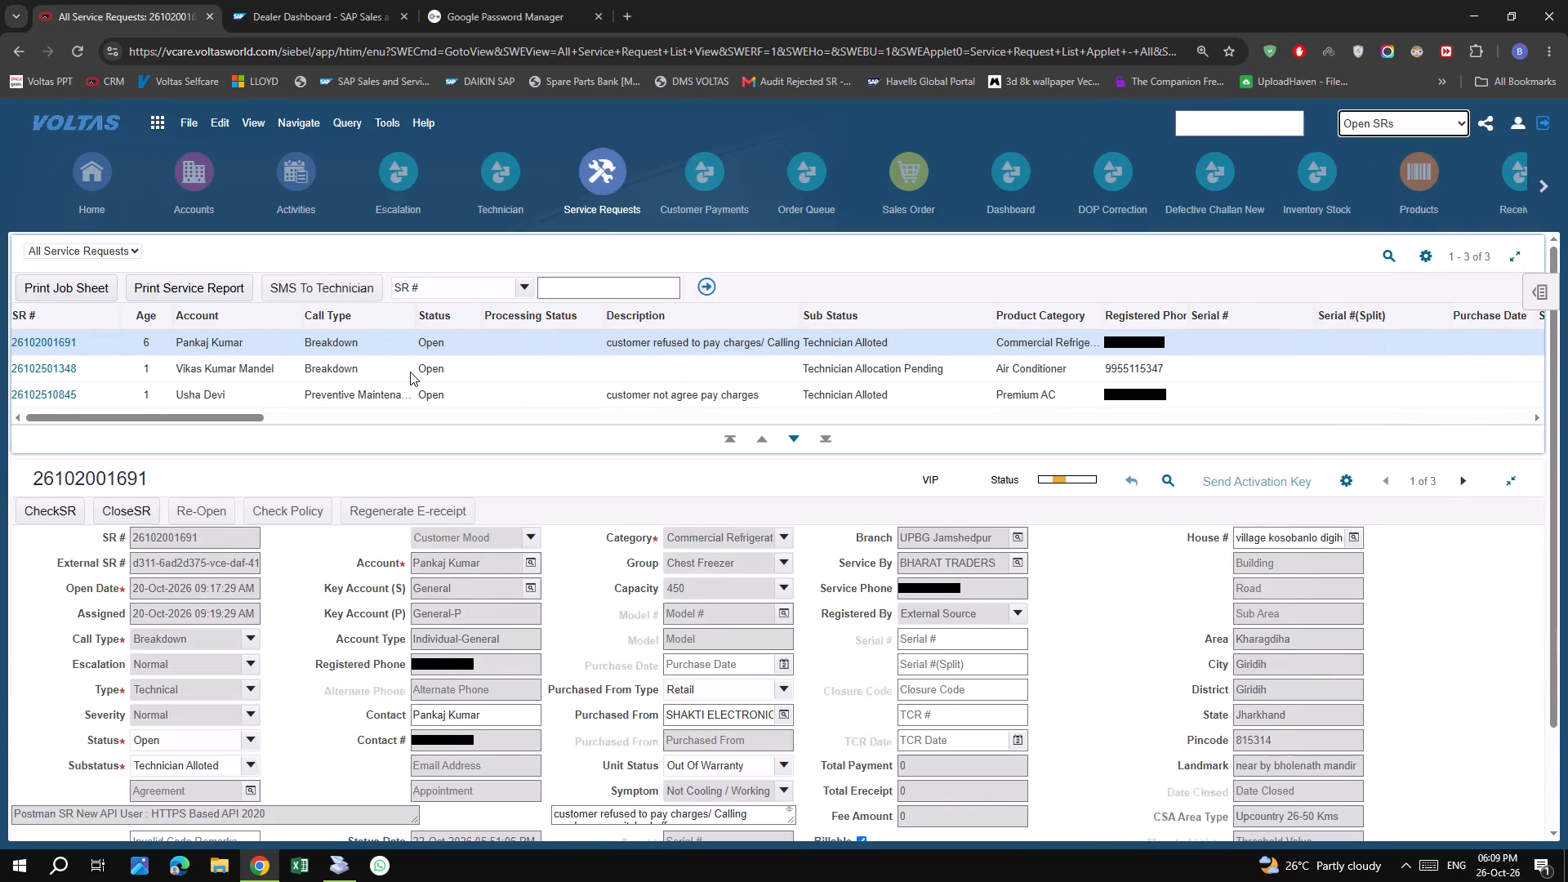
click(52, 314)
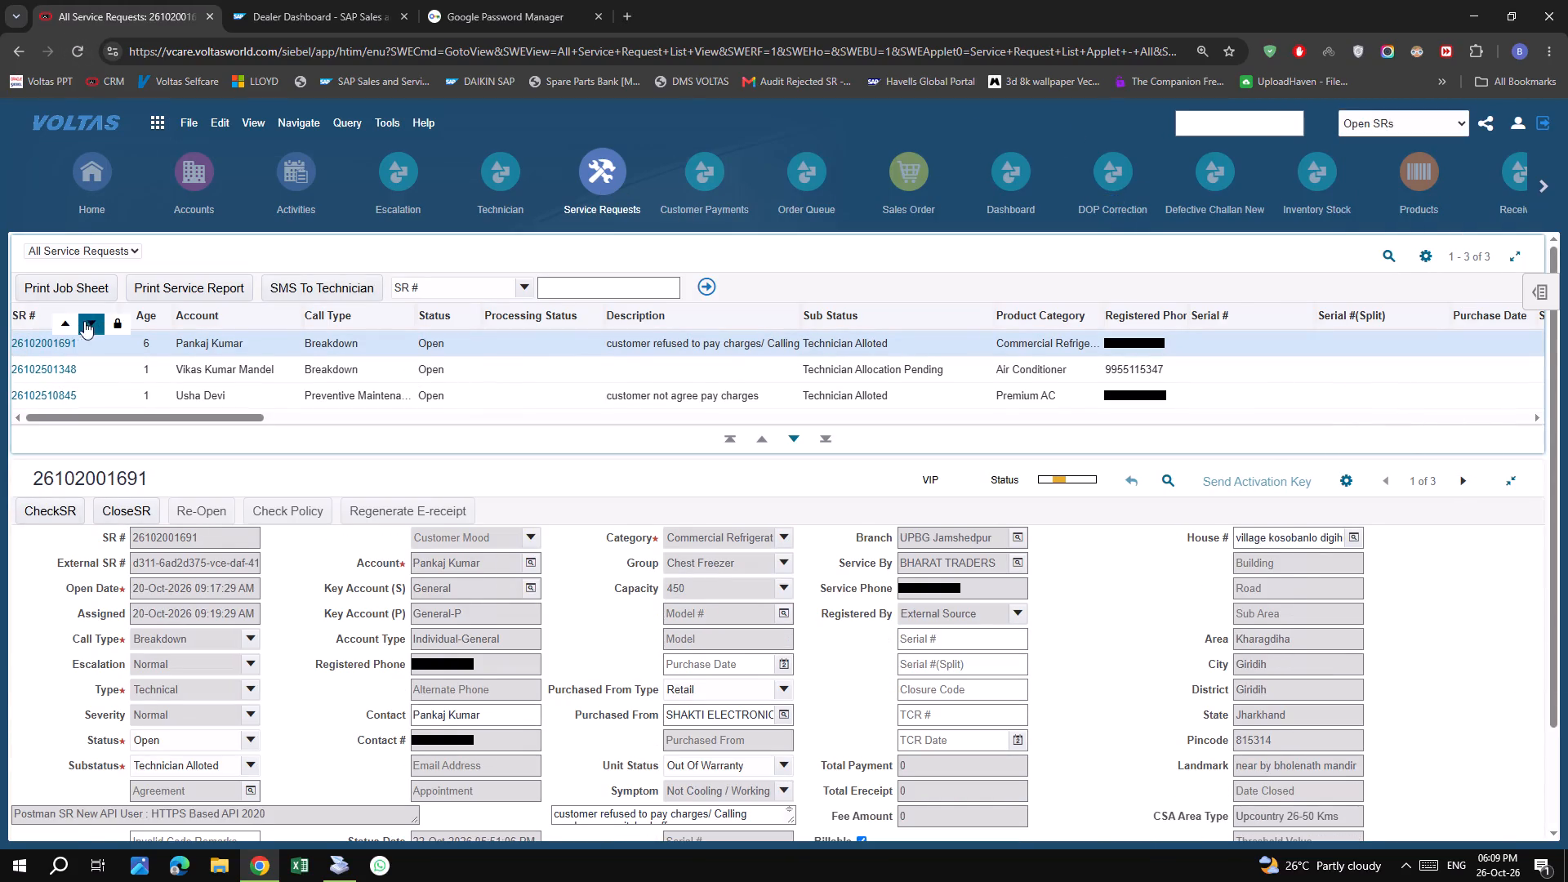
click(90, 319)
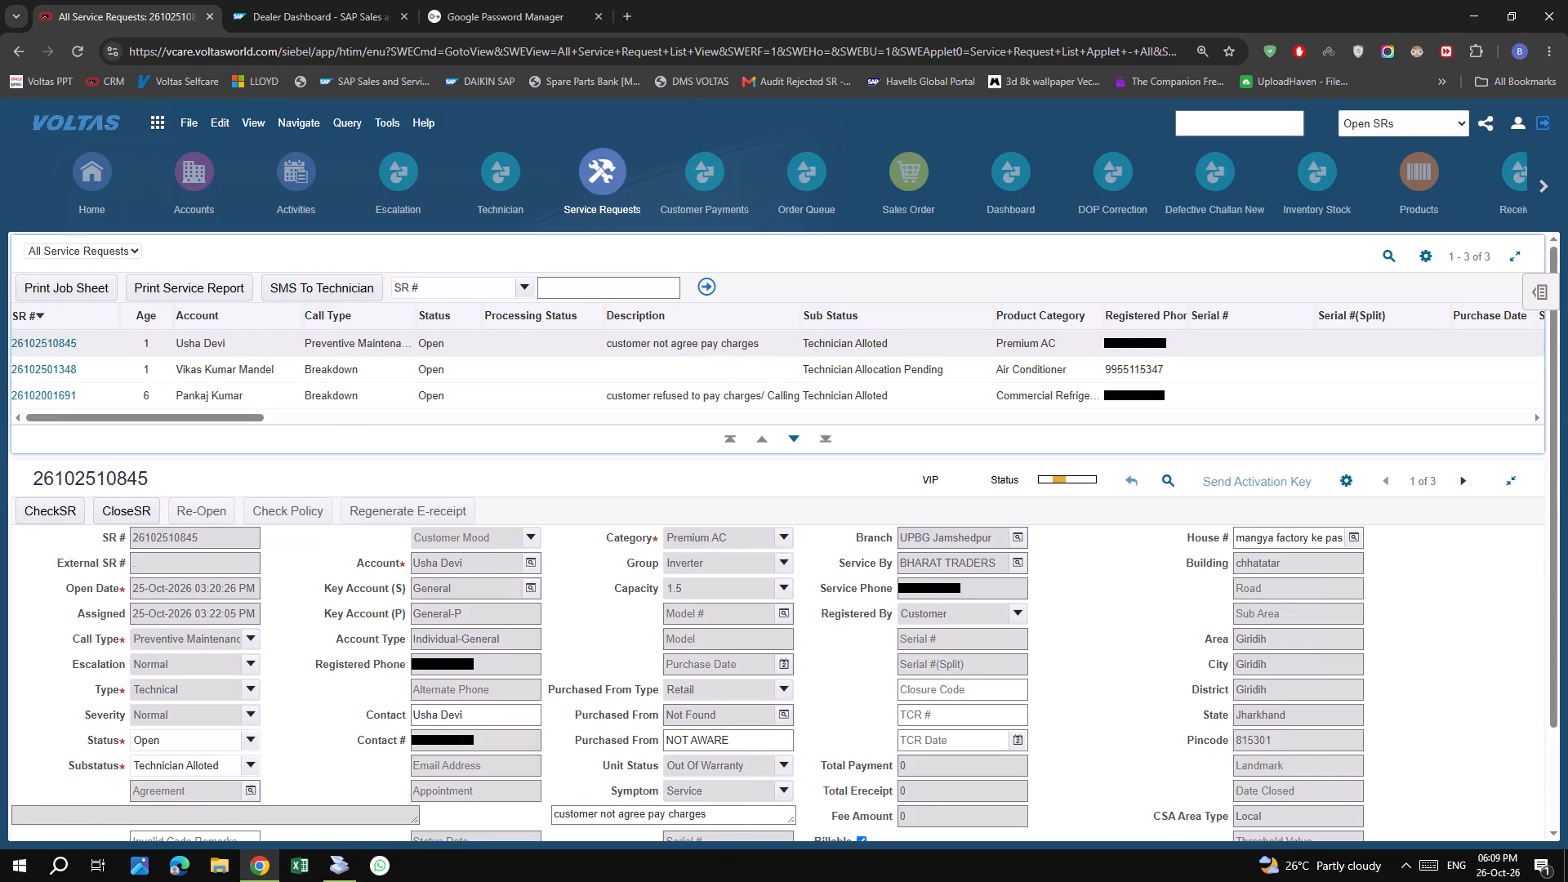
click(660, 118)
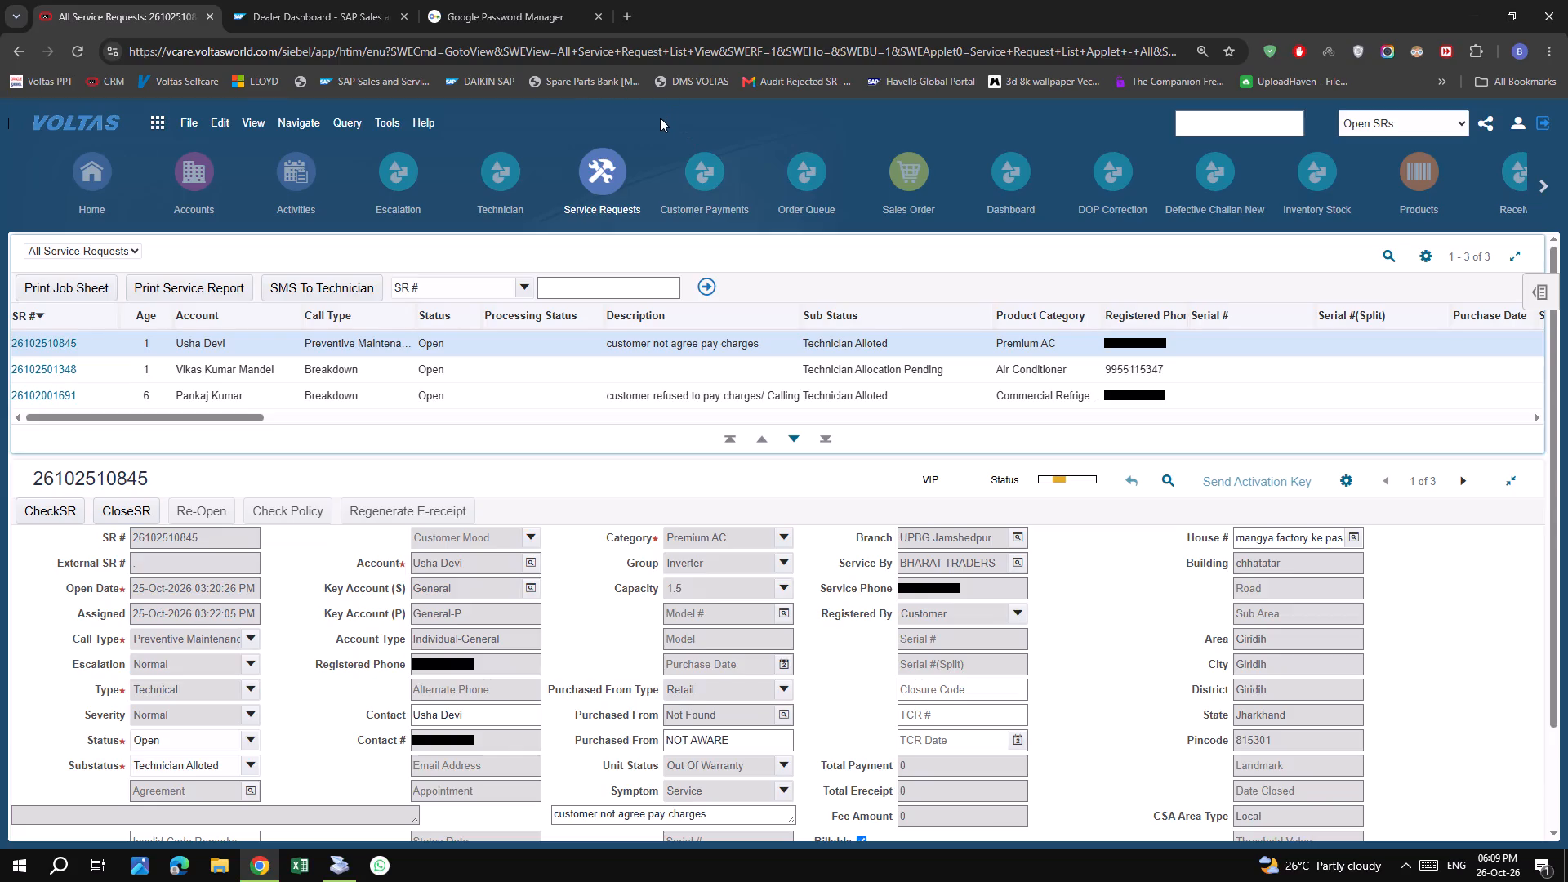
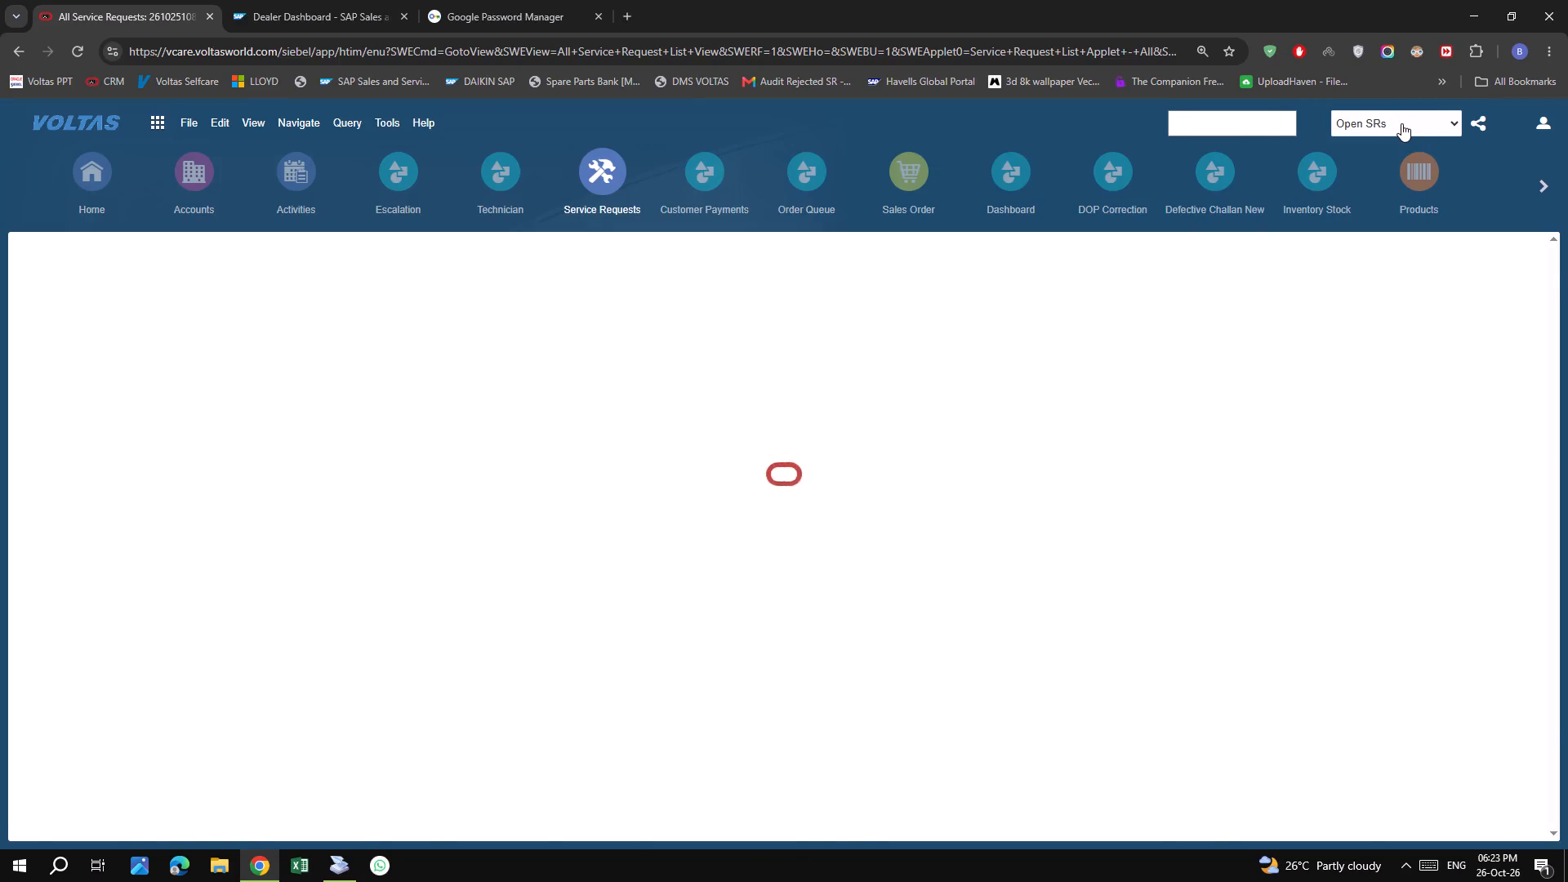
Reapply the Open SRs saved query to the All Service Requests list.
click(1401, 123)
click(1392, 399)
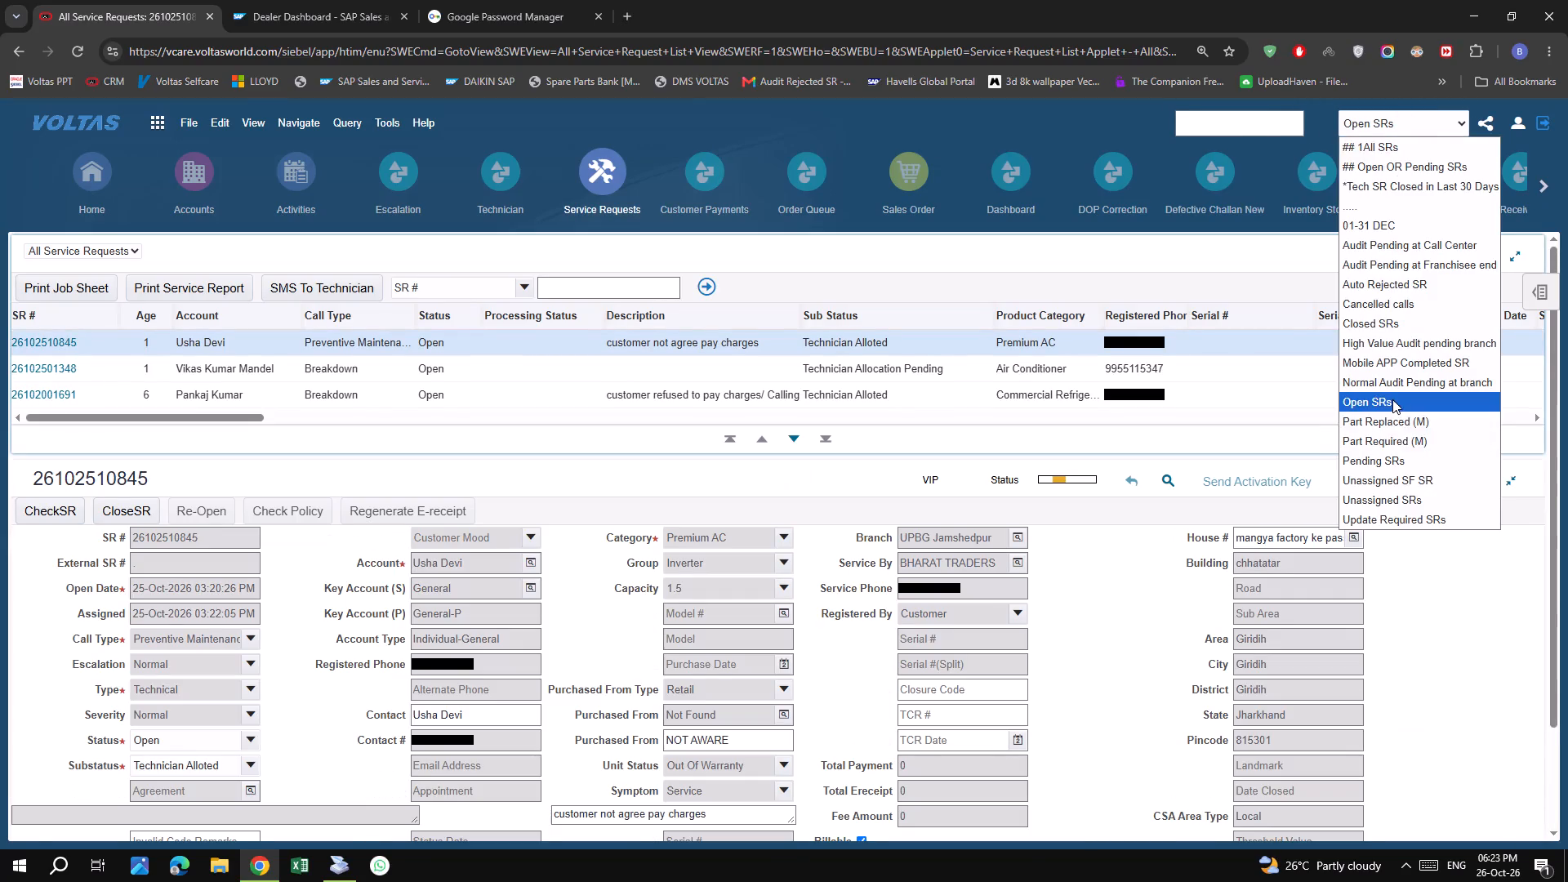
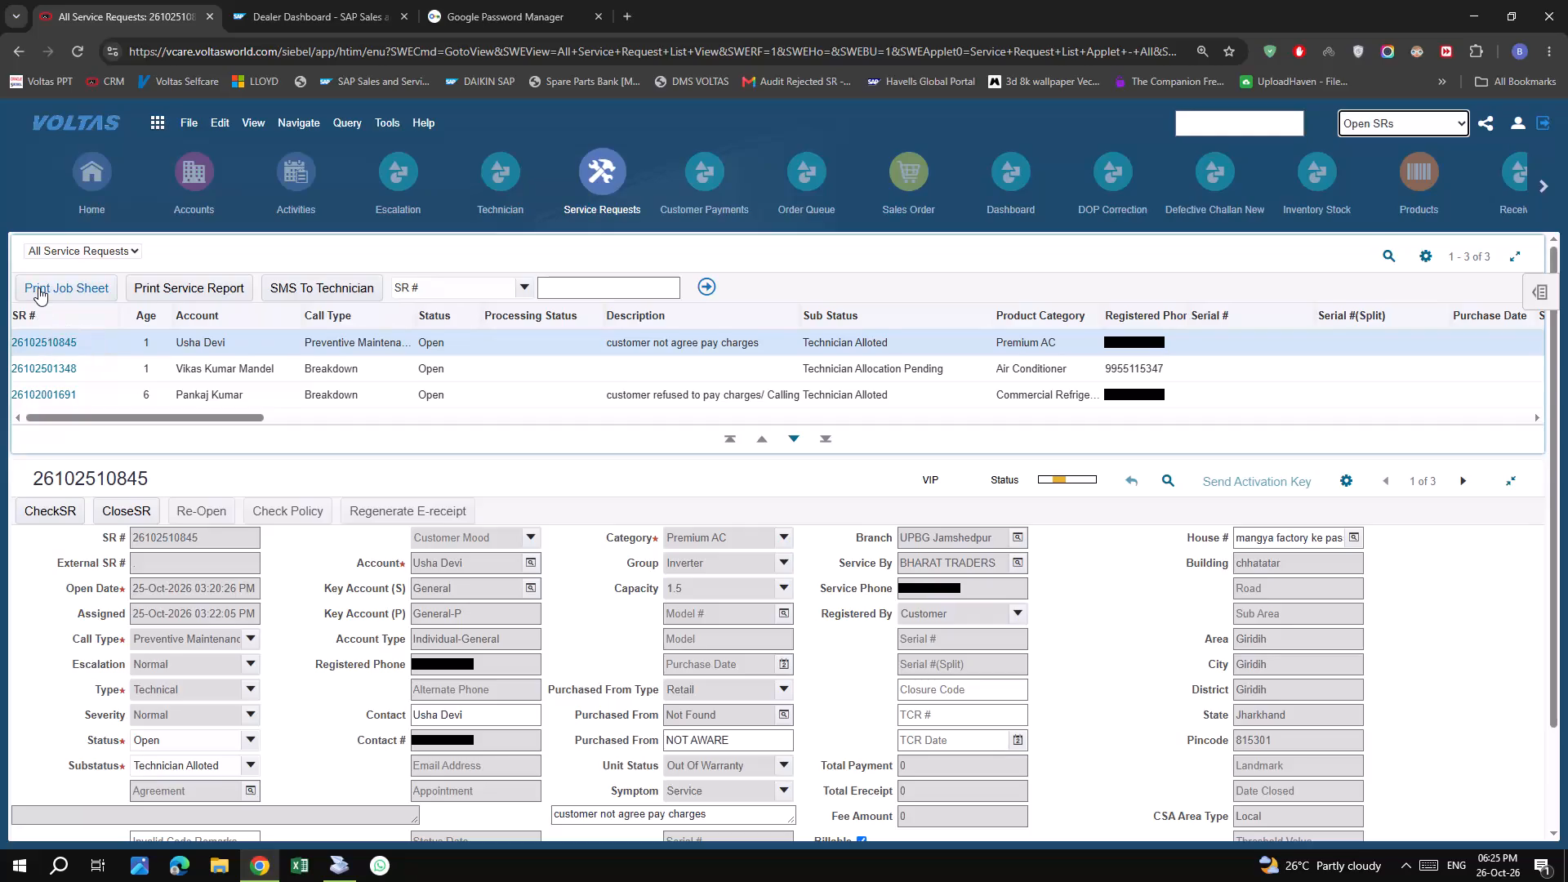
click(604, 288)
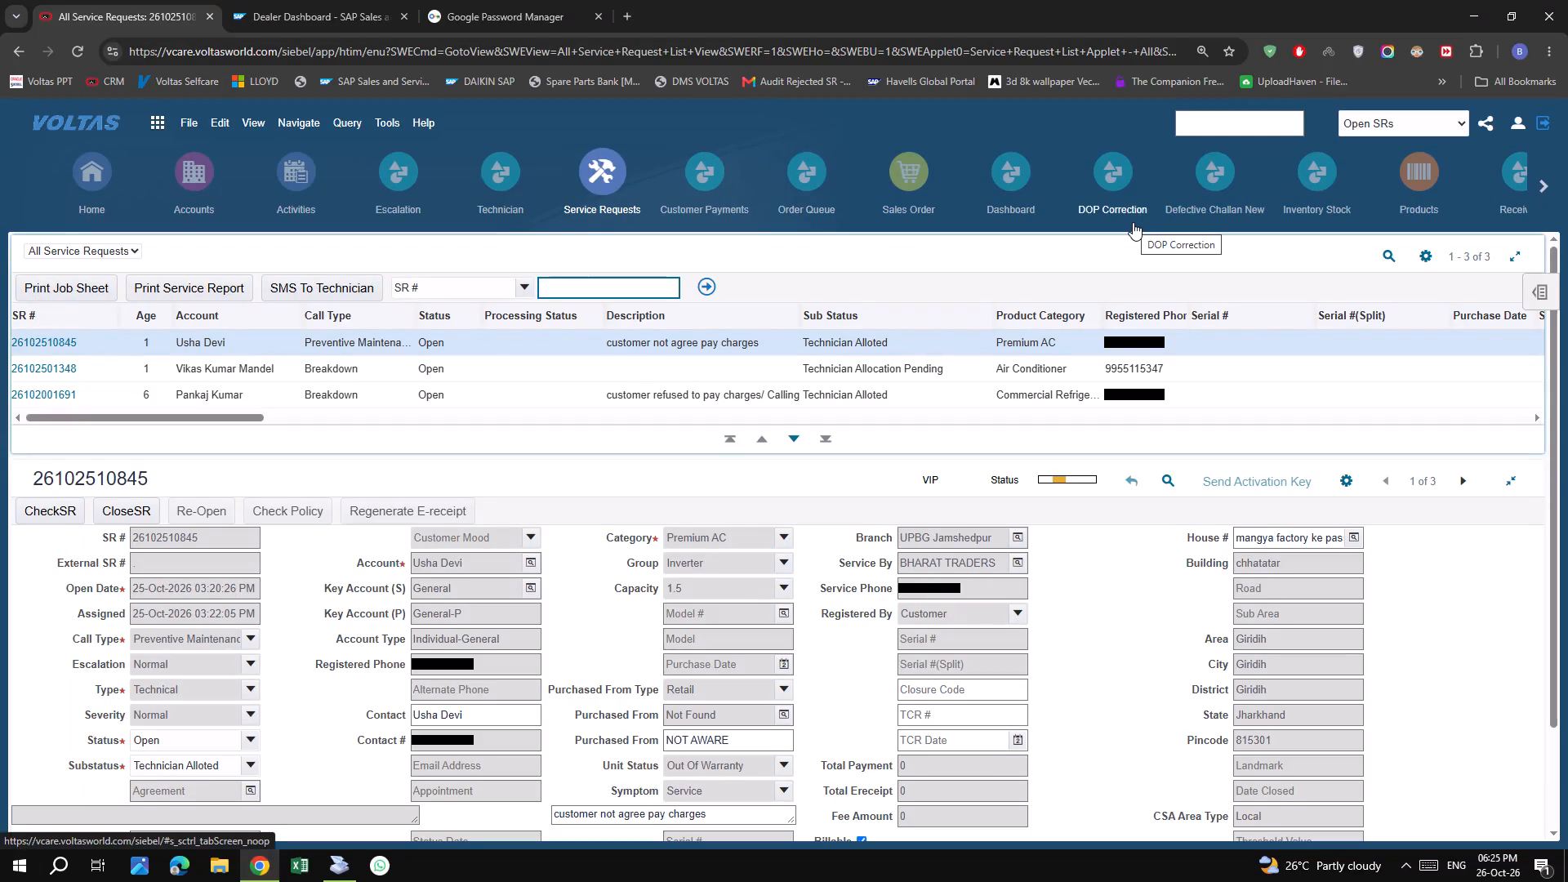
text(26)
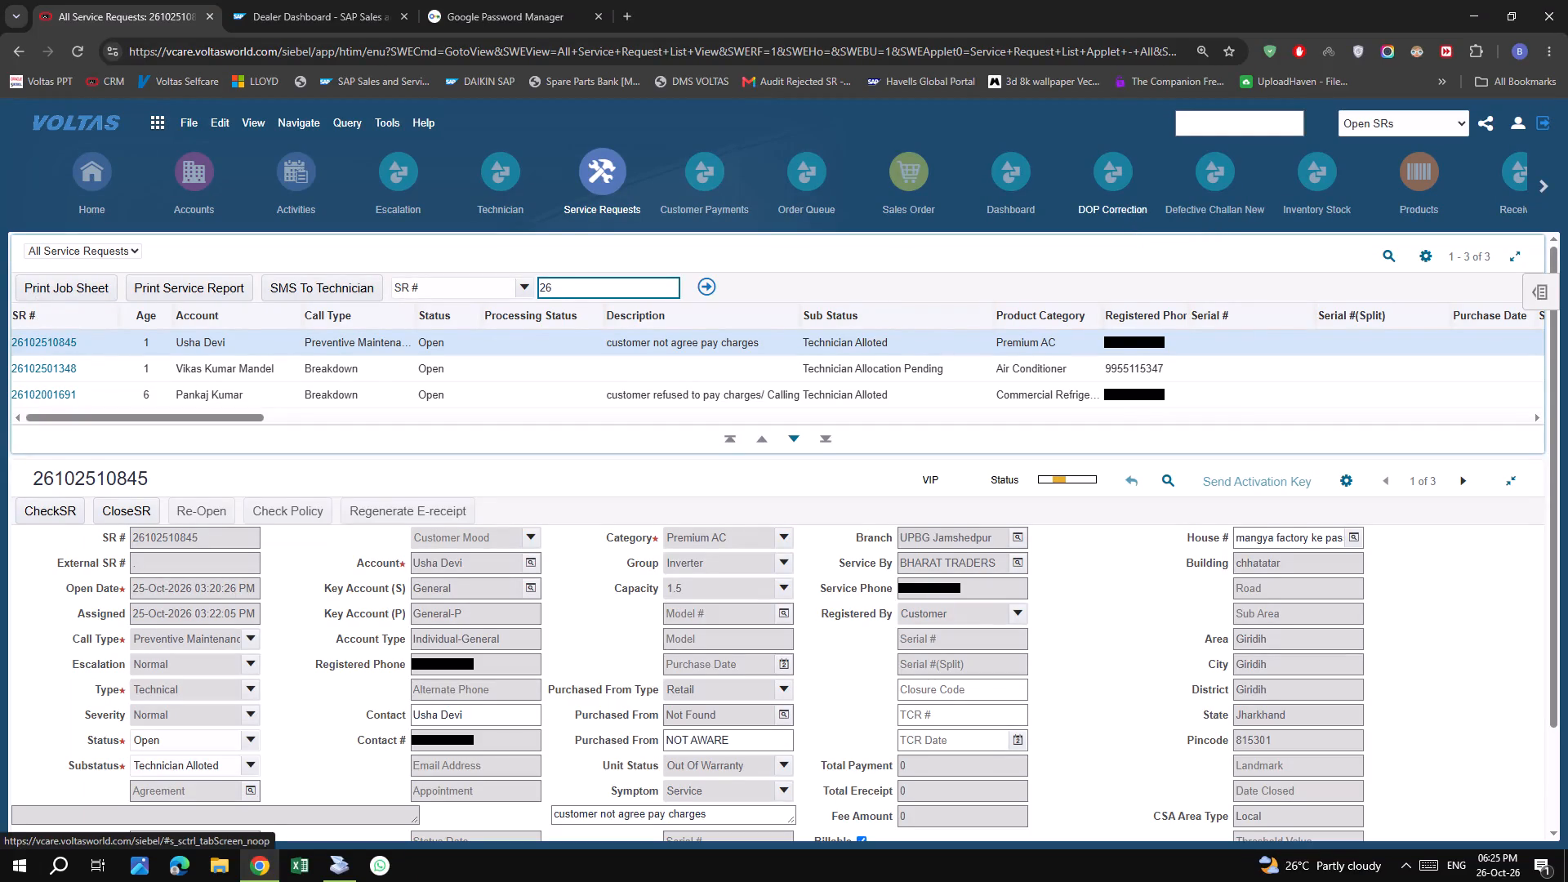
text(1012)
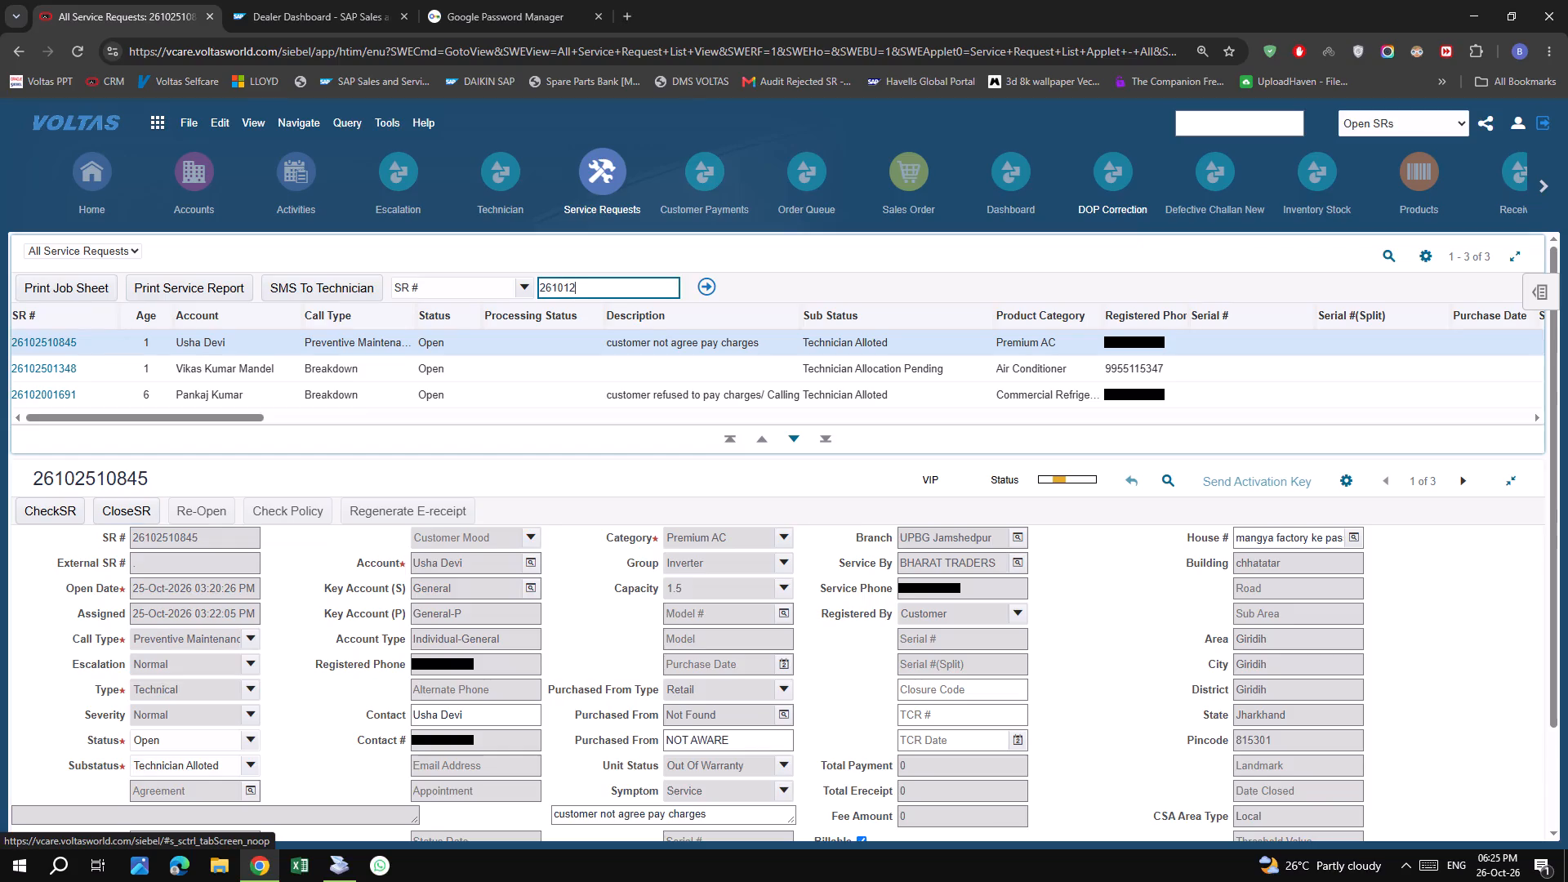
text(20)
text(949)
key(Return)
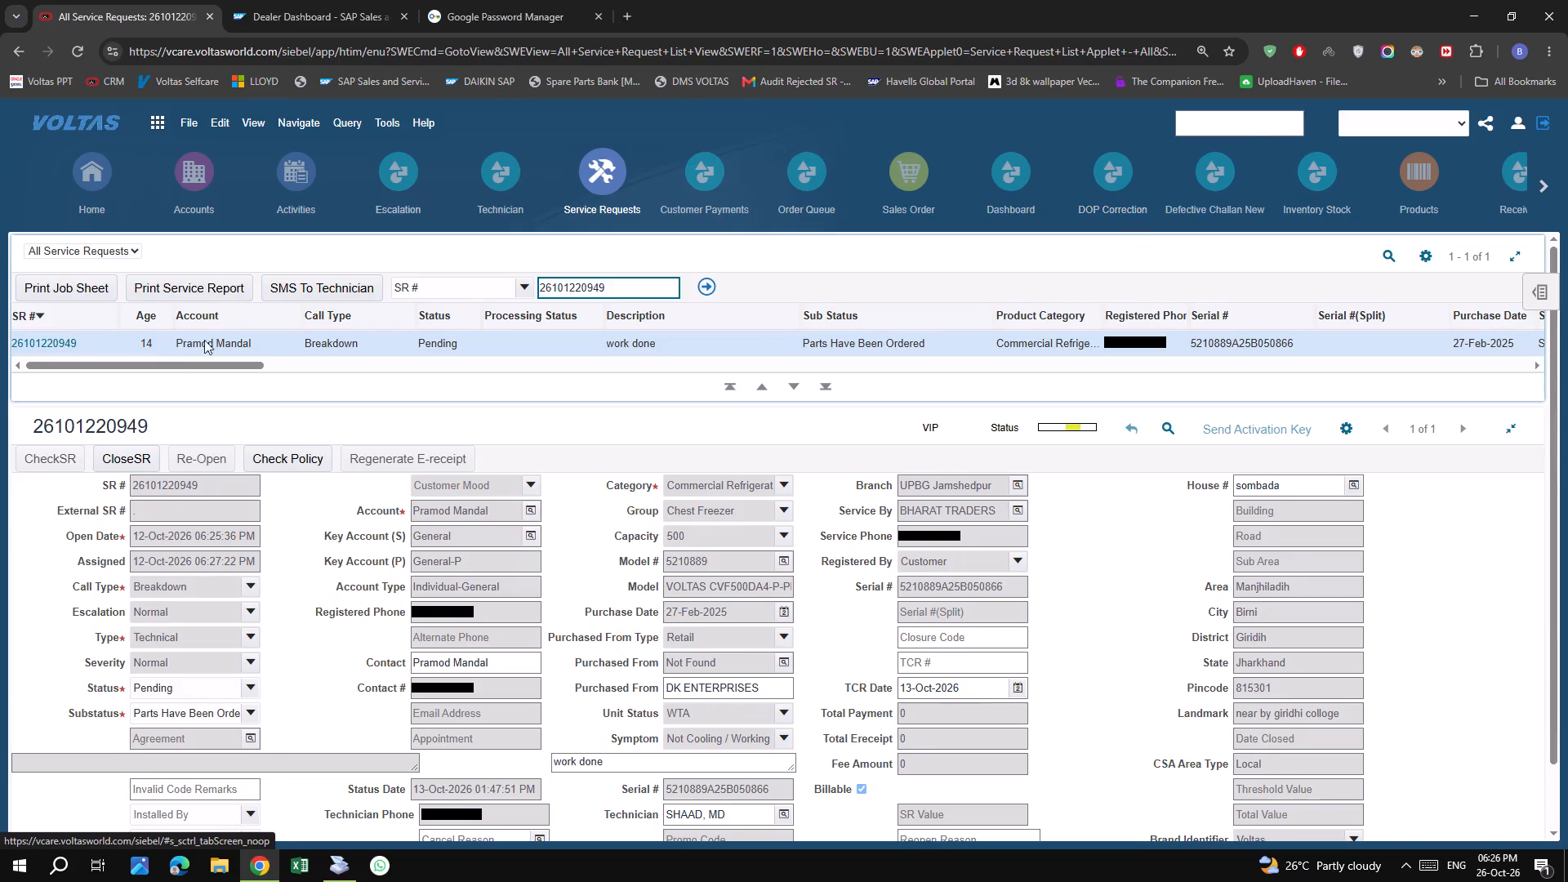
click(47, 339)
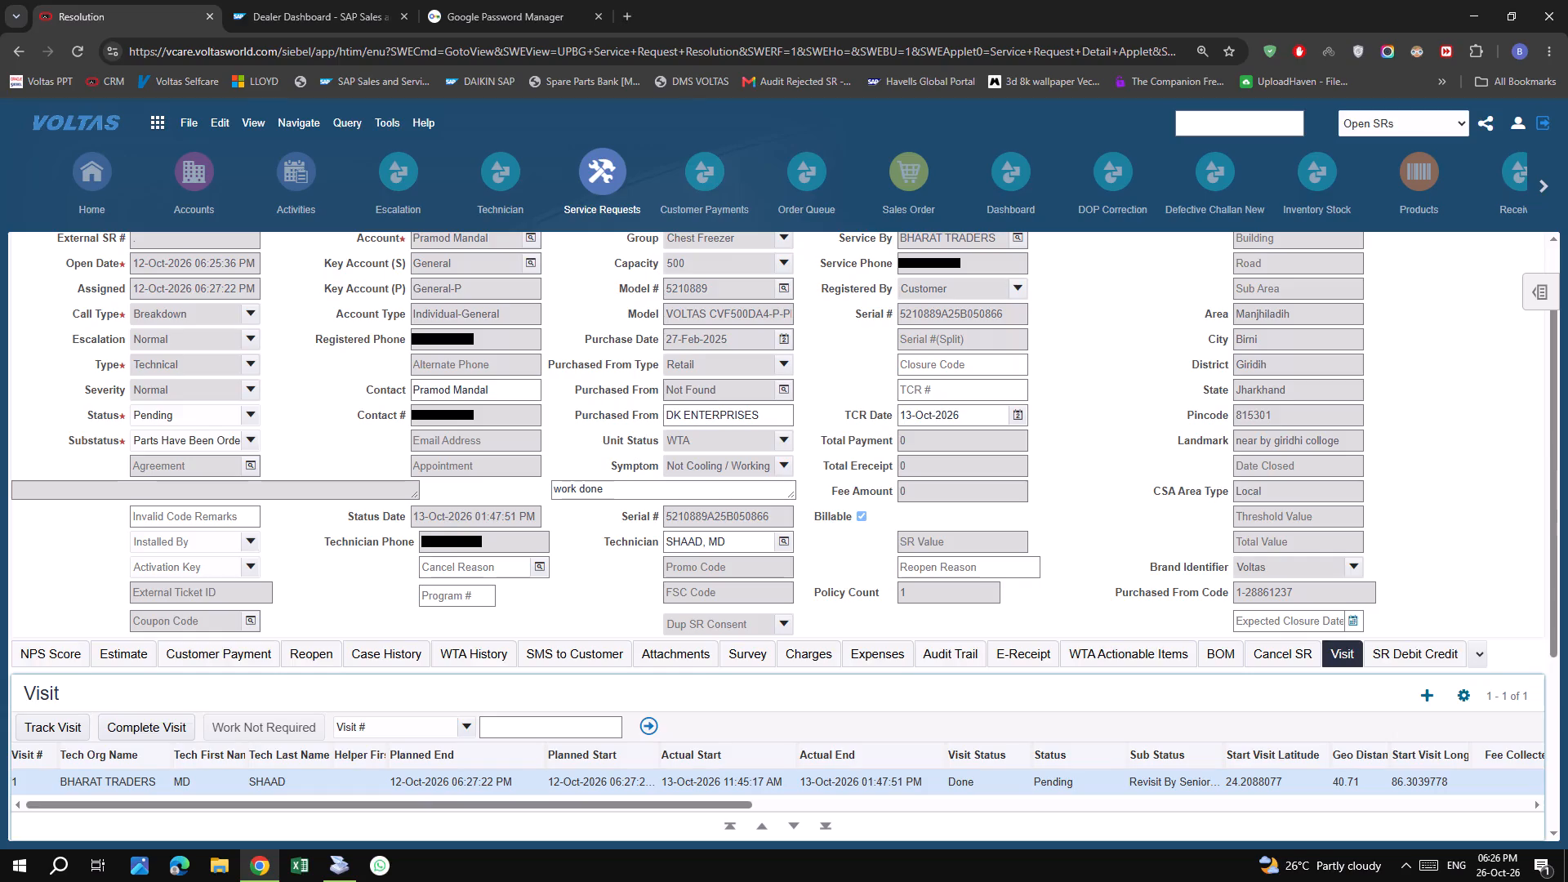
key(Escape)
scroll(589, 589, down, 7)
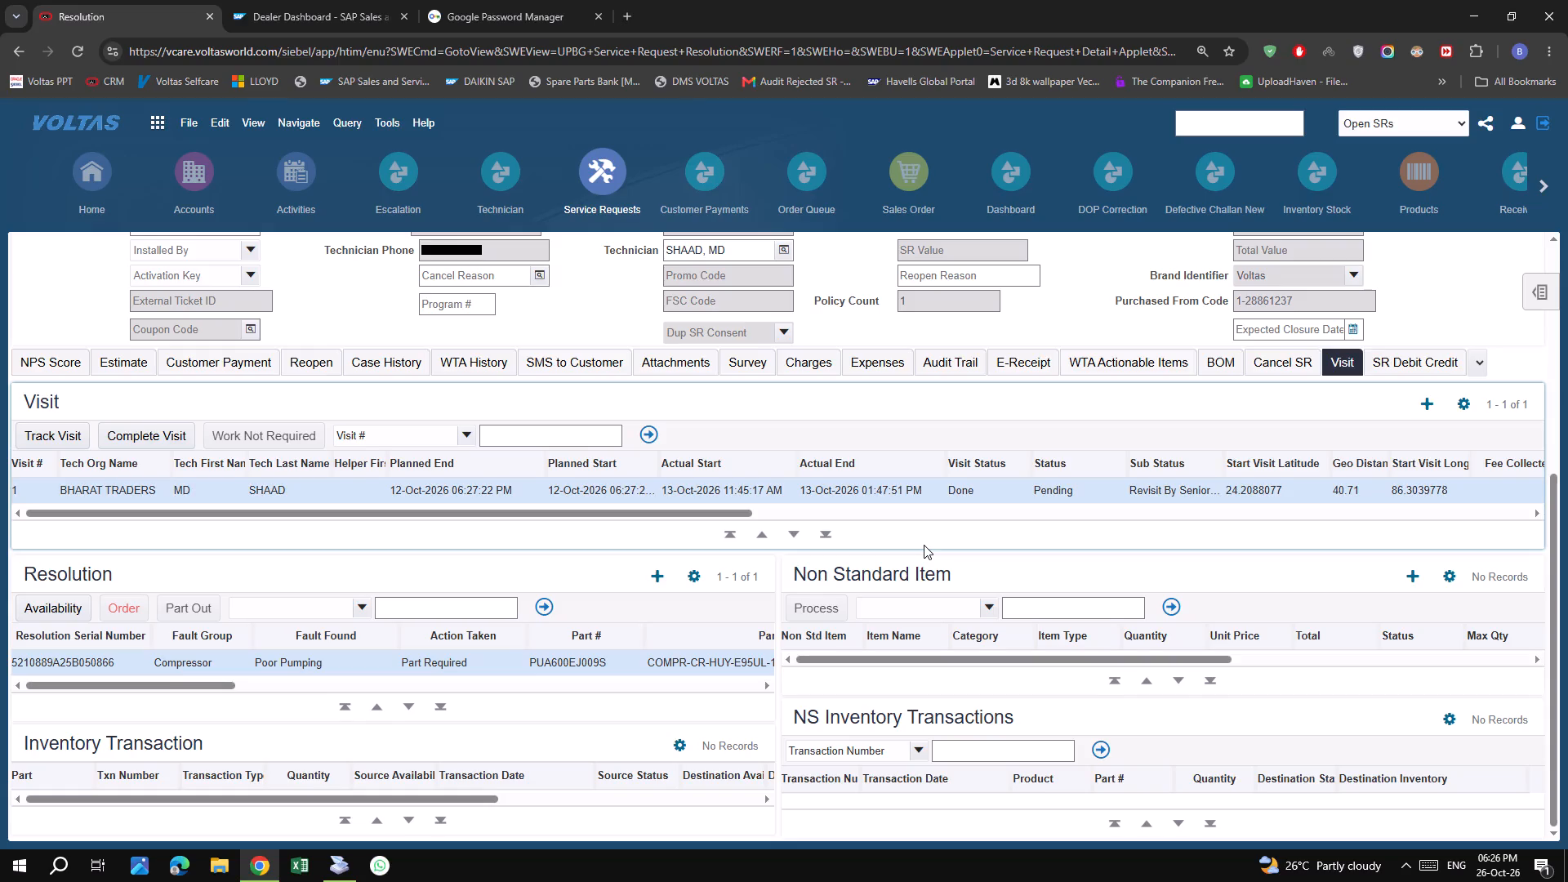
scroll(893, 456, up, 6)
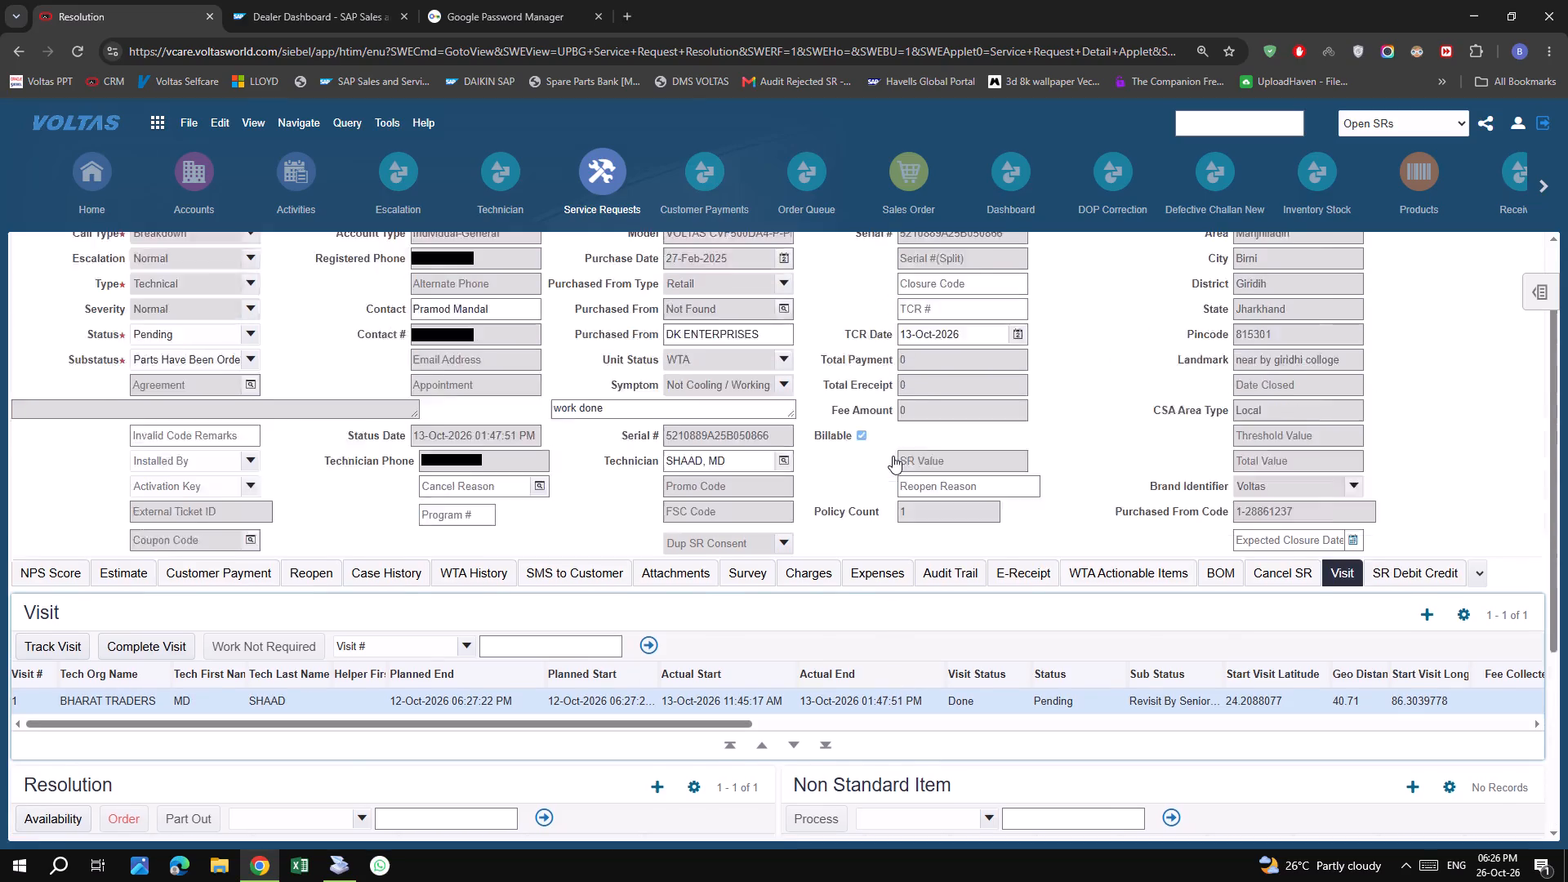
scroll(893, 456, up, 4)
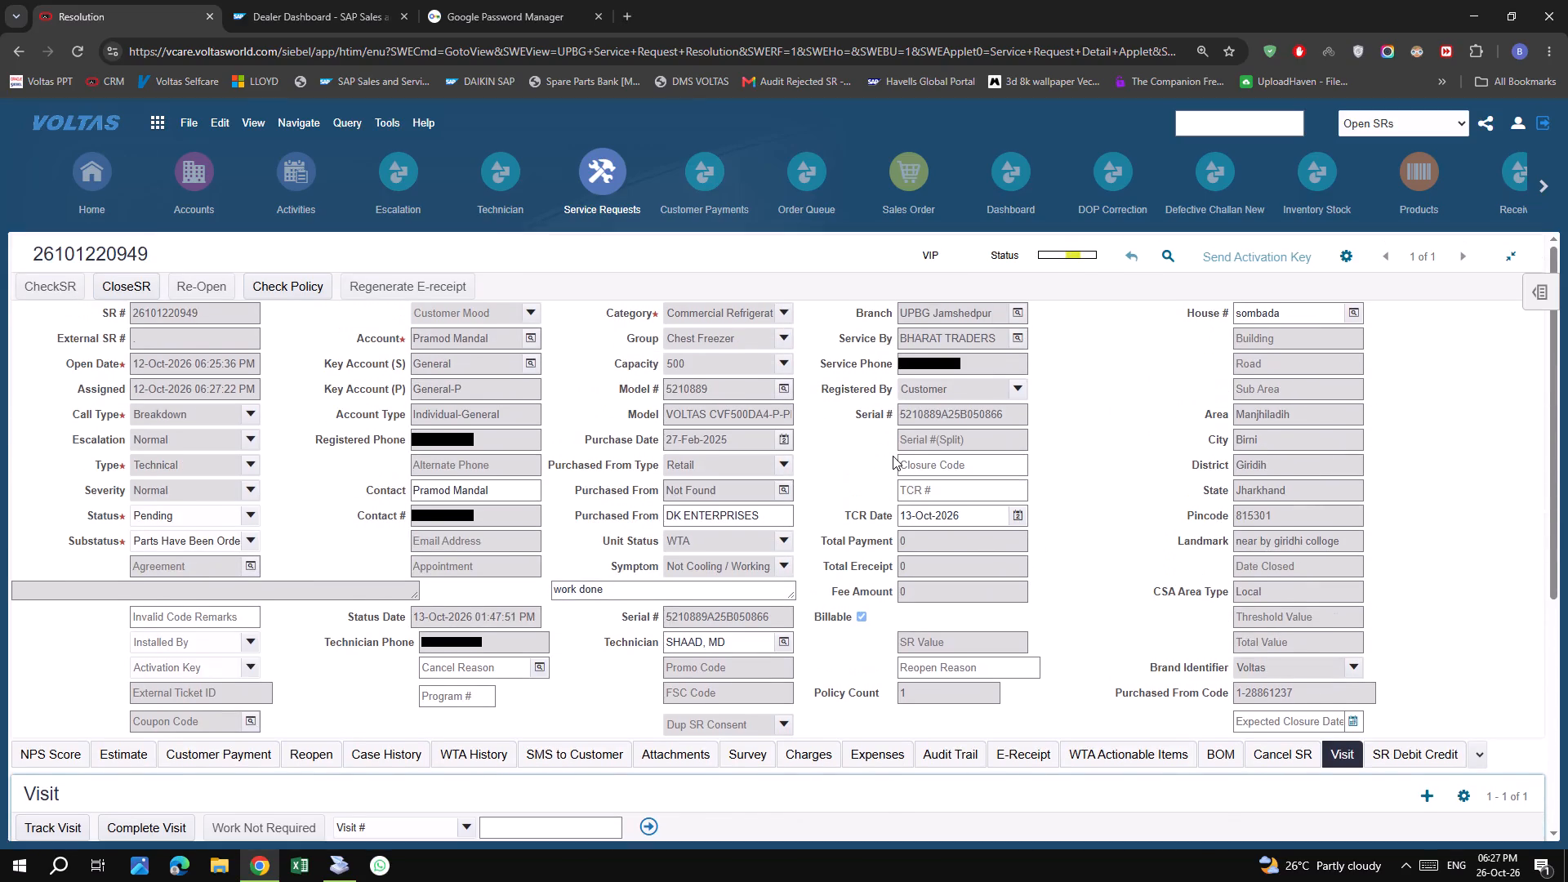
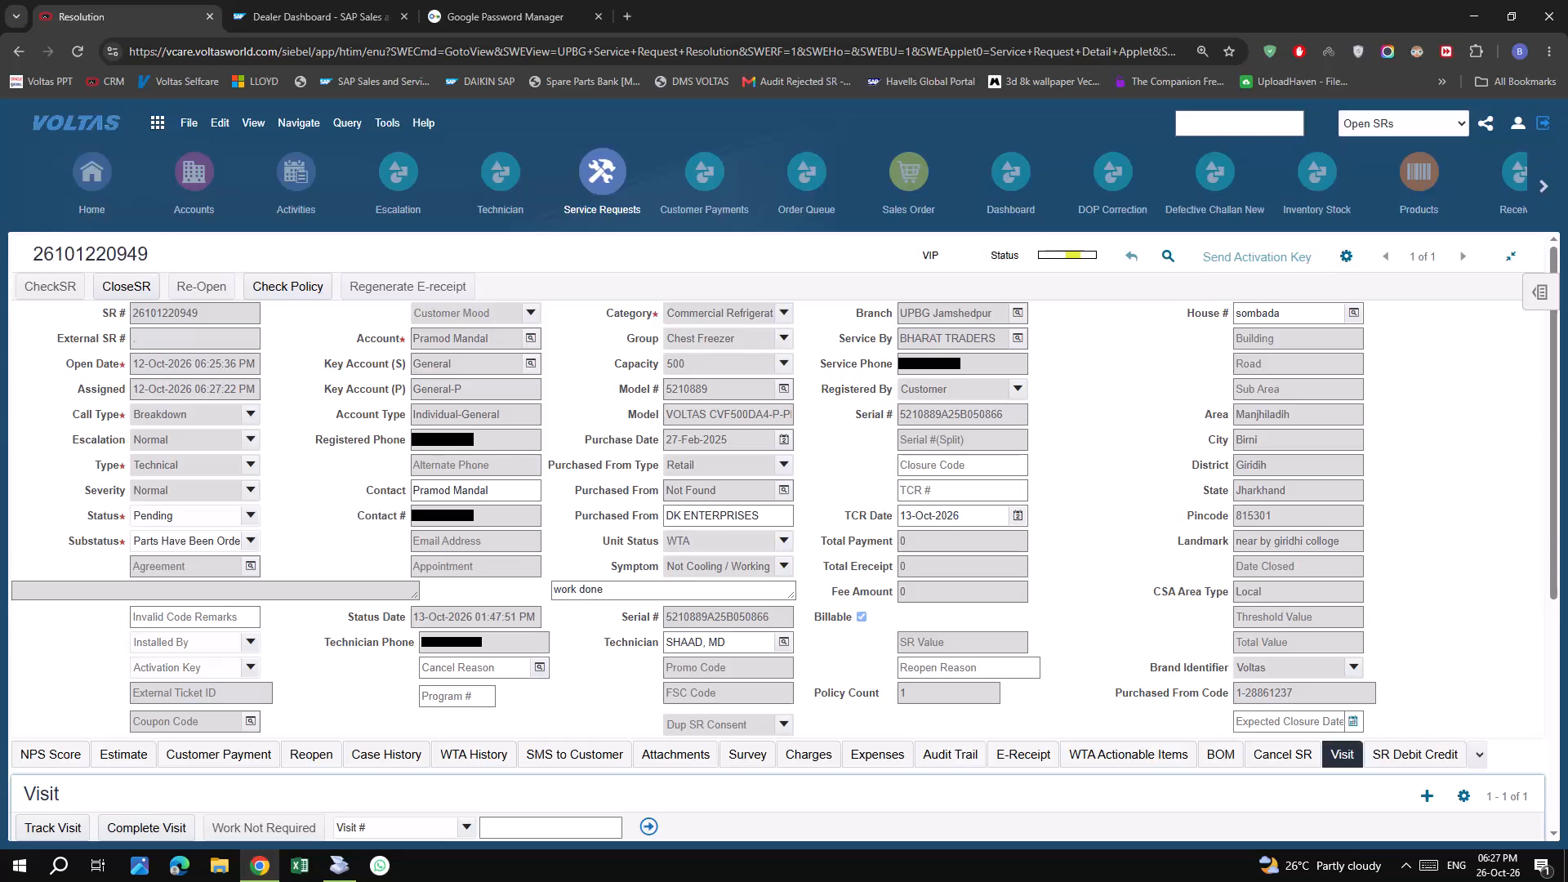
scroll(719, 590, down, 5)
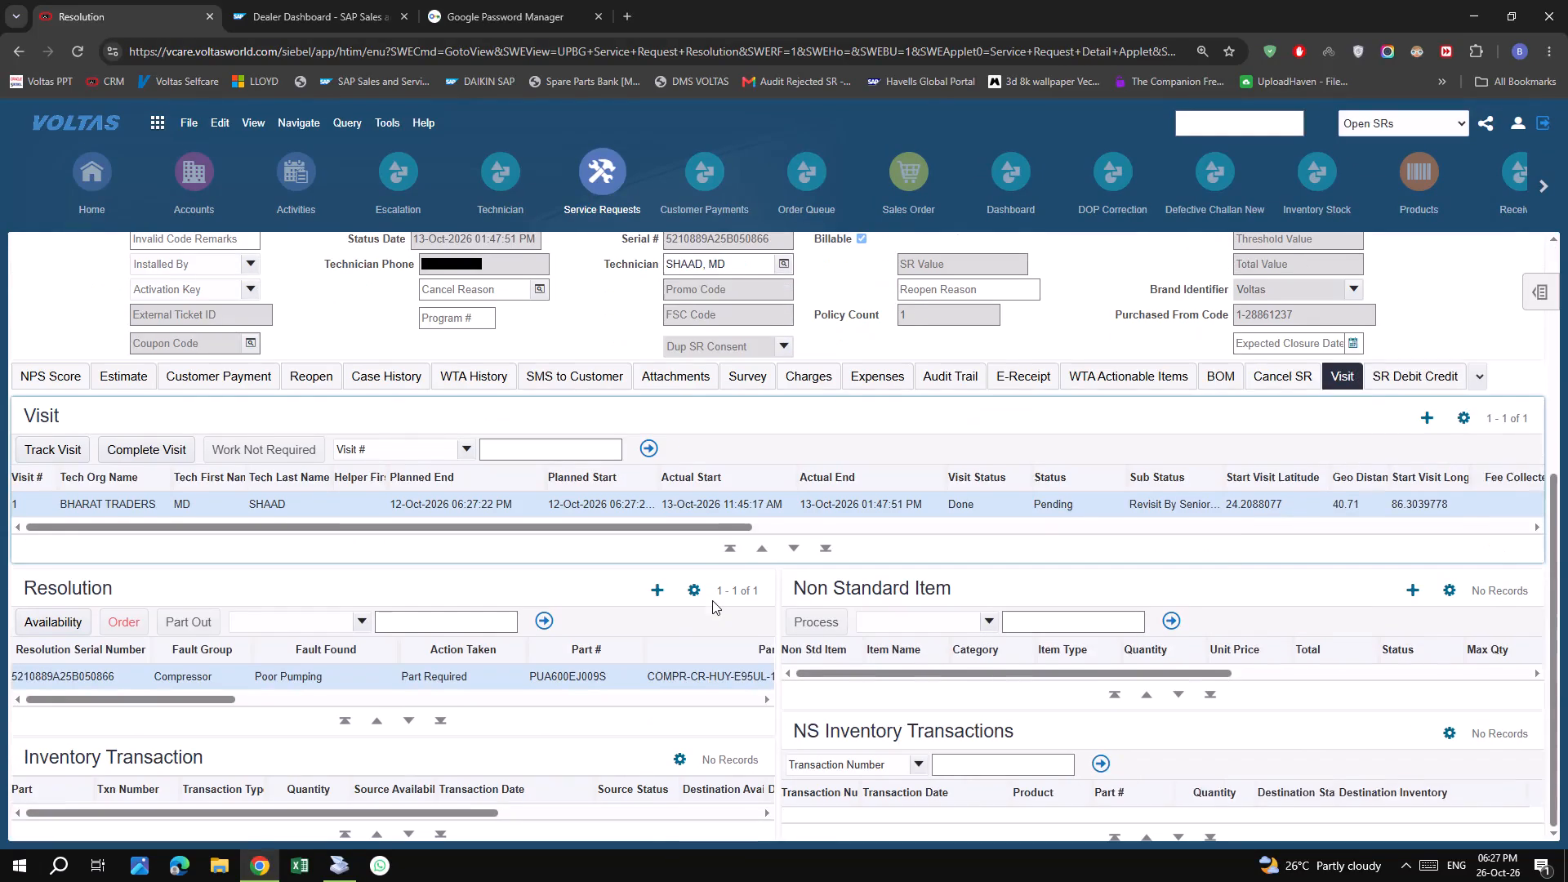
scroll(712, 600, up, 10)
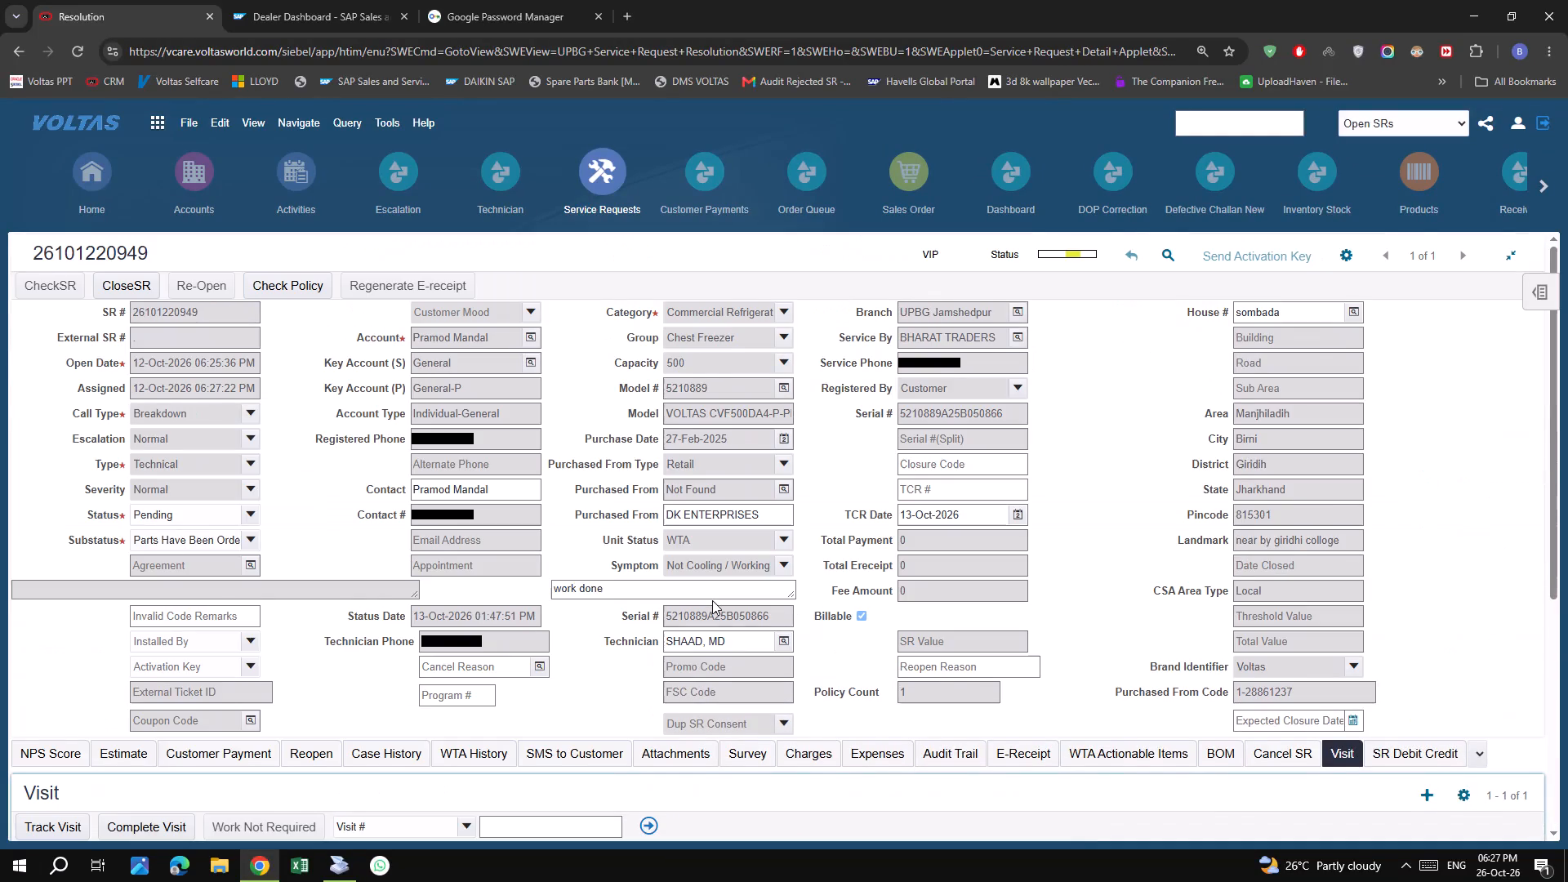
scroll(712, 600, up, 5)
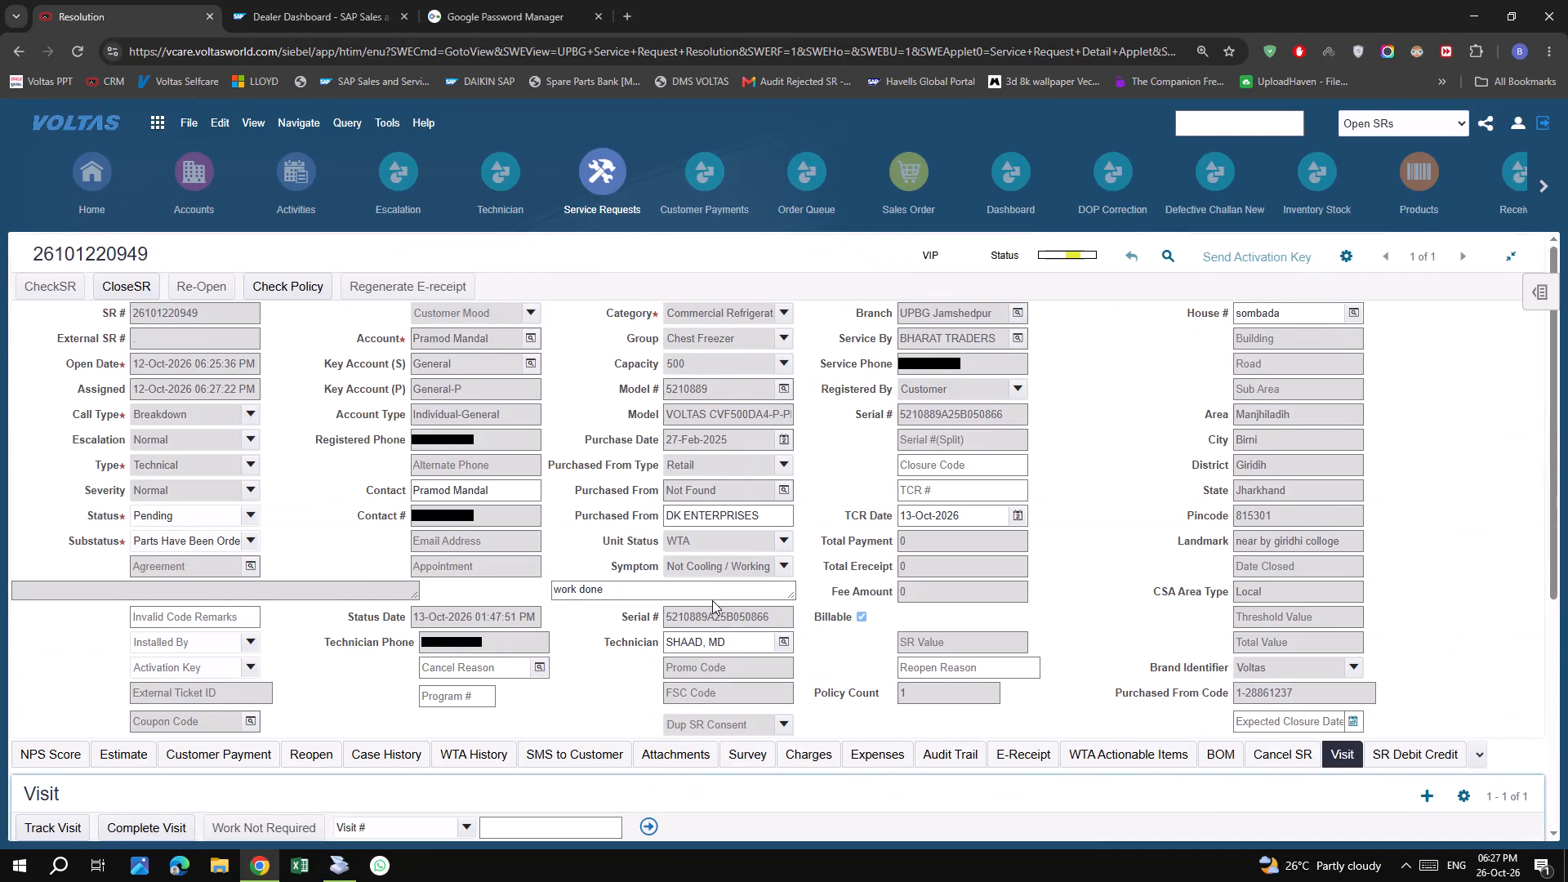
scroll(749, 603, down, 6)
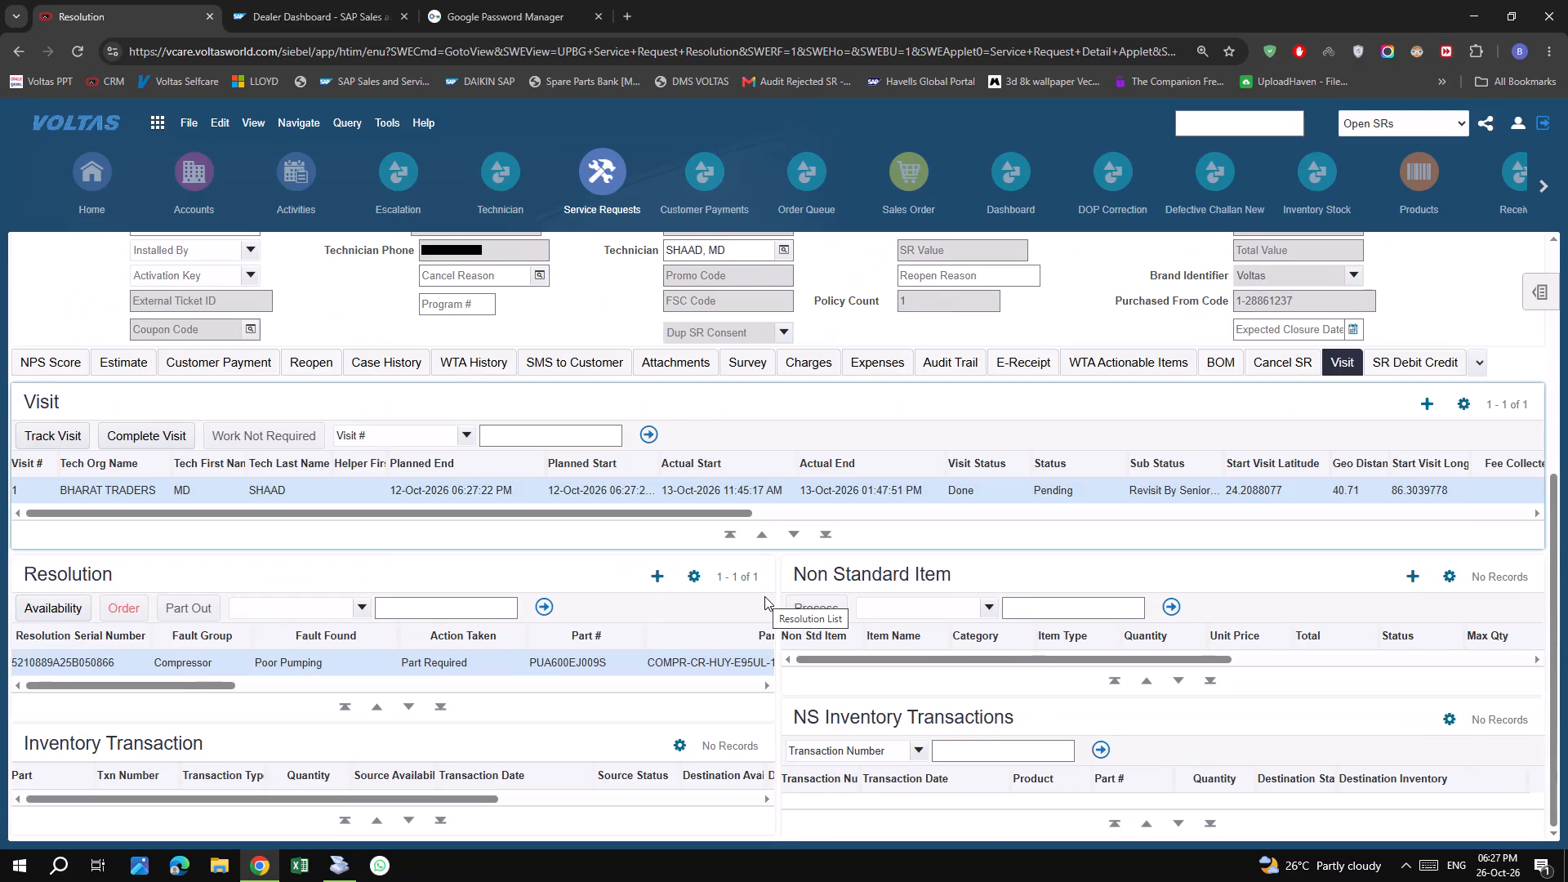
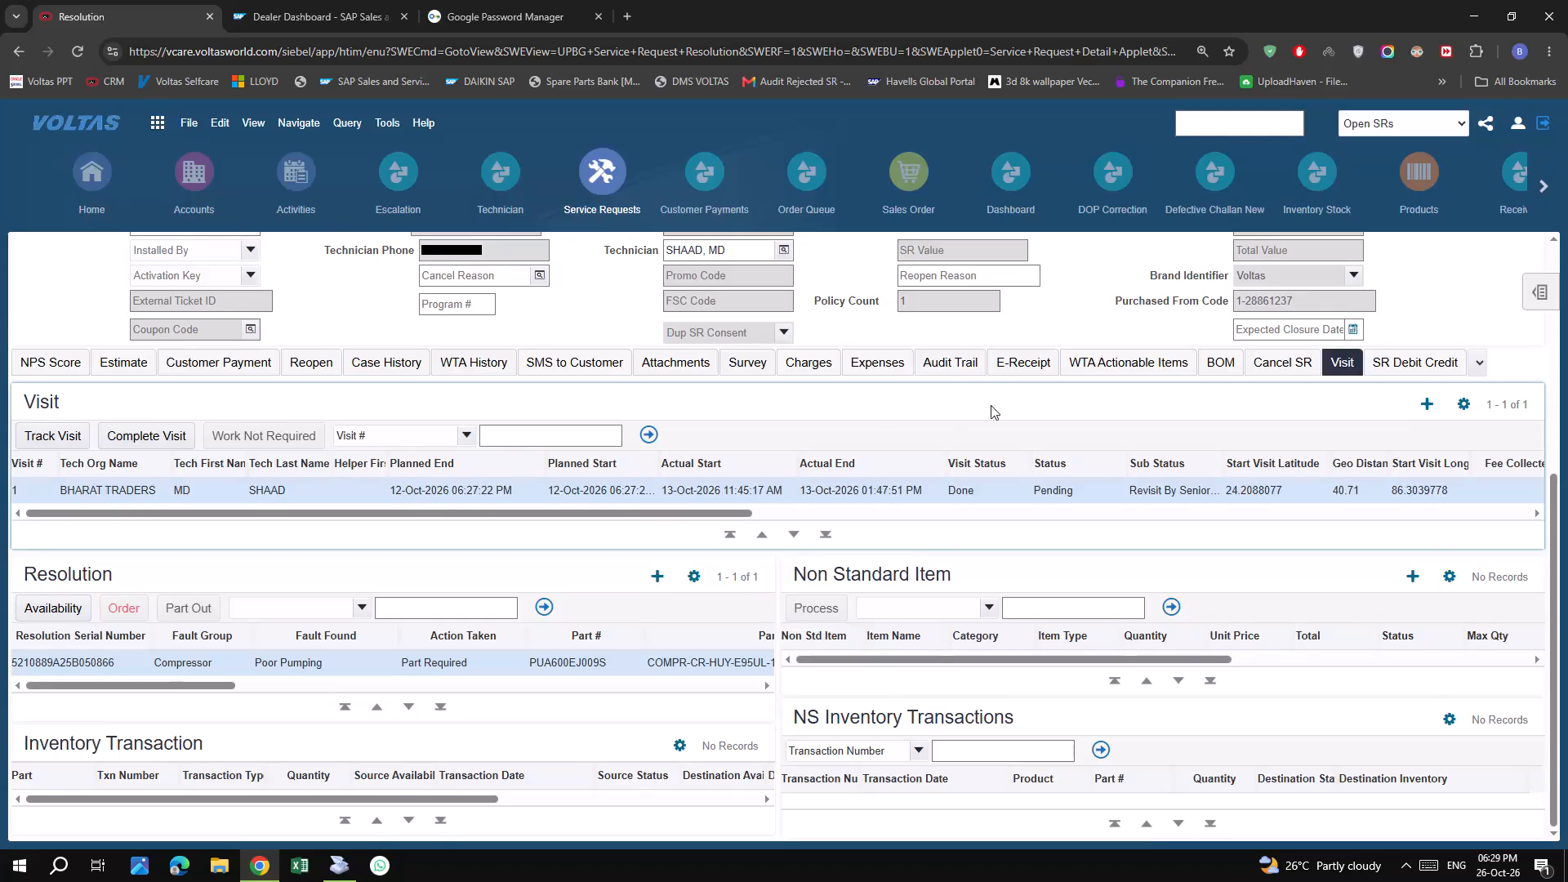
scroll(991, 405, up, 10)
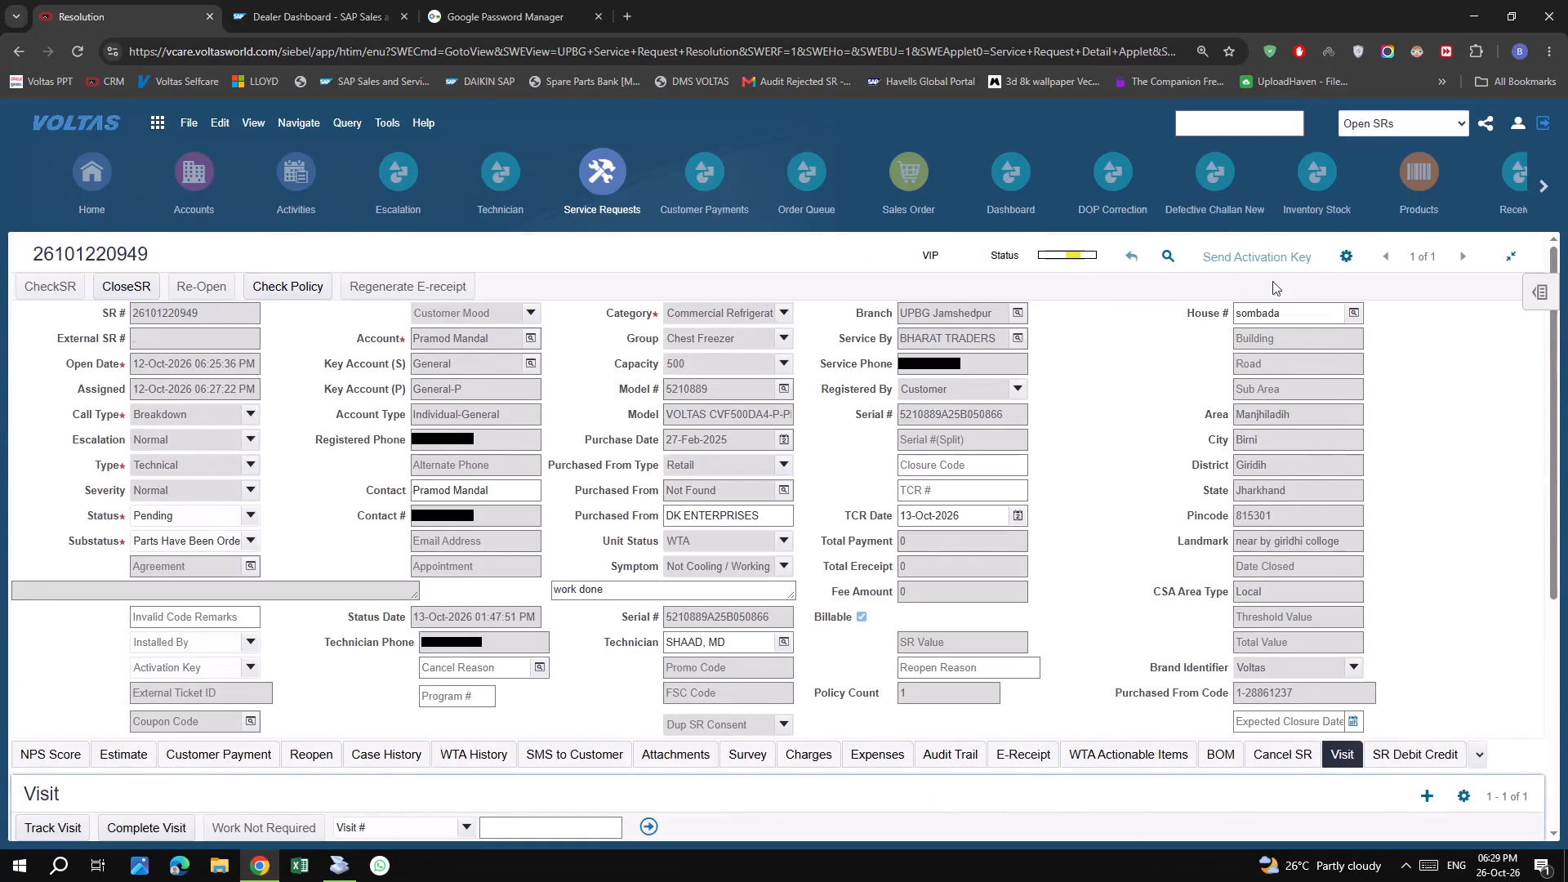
click(1160, 254)
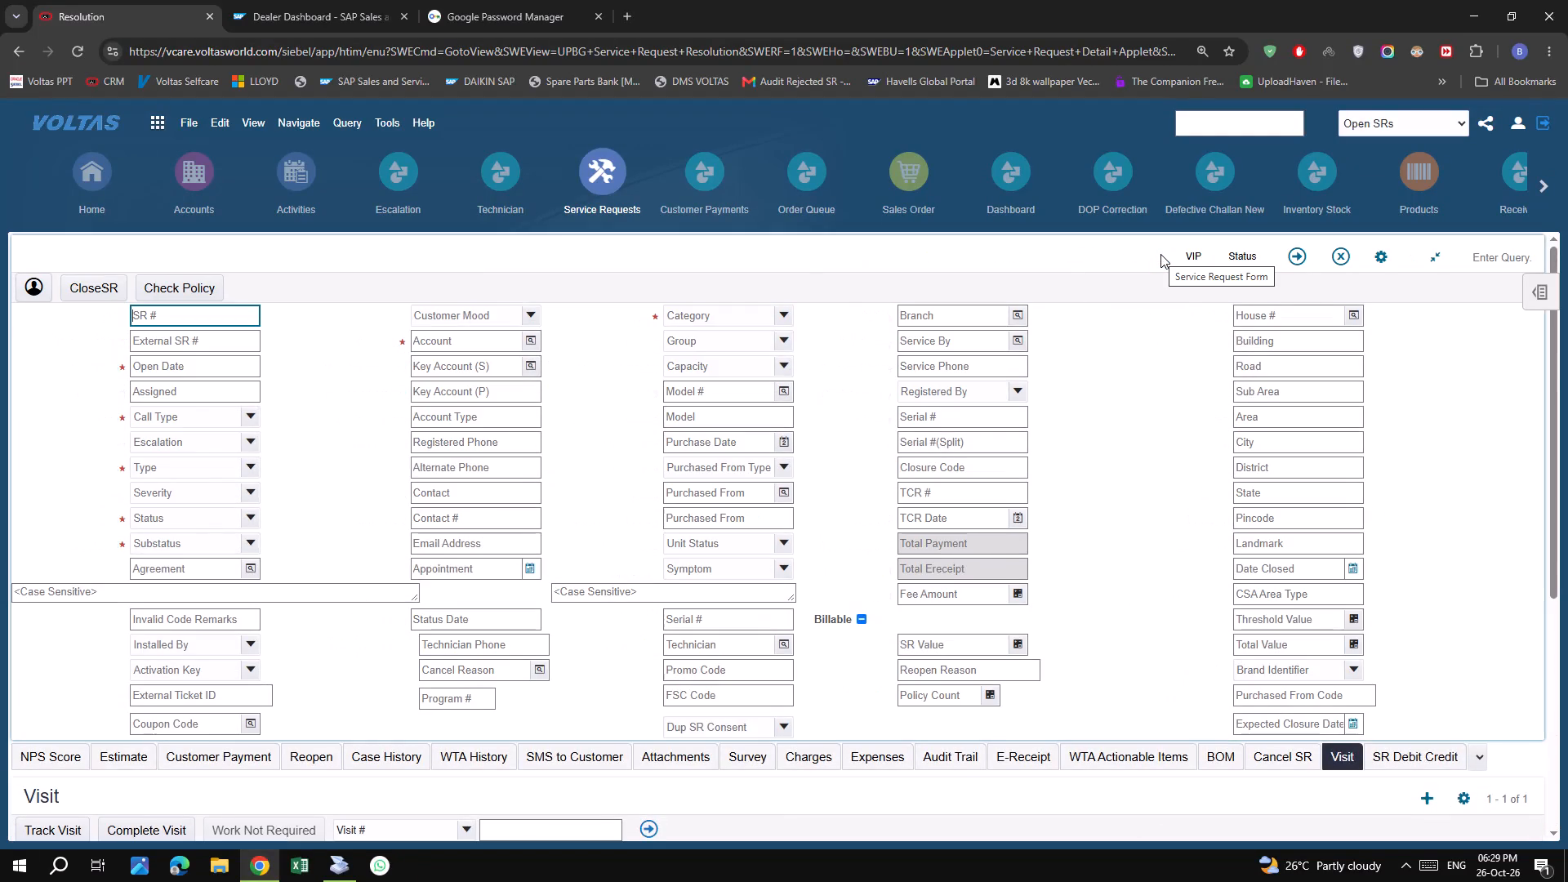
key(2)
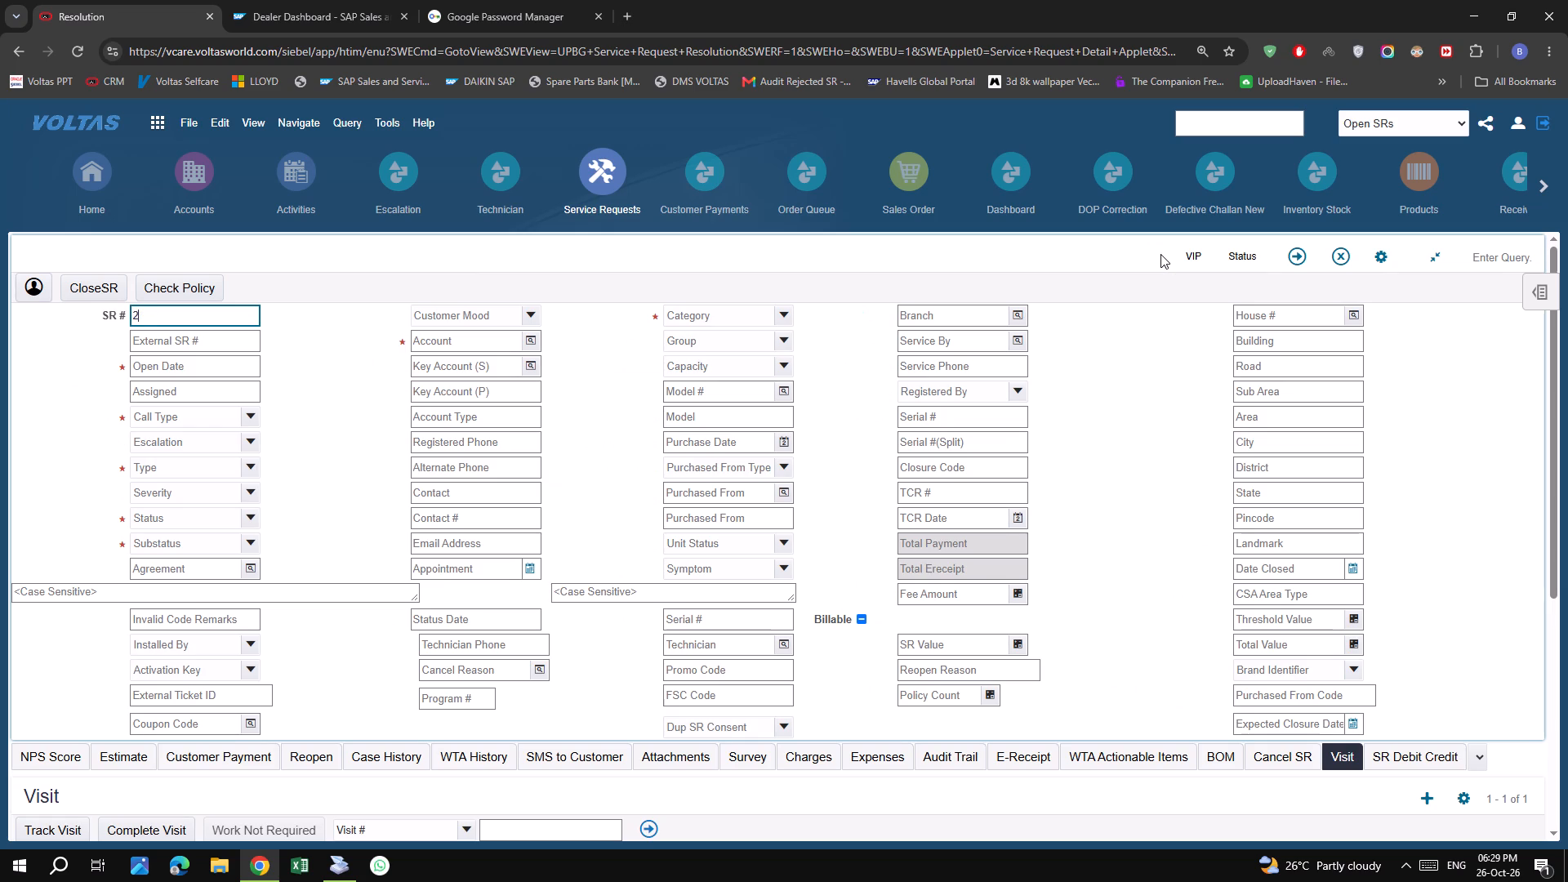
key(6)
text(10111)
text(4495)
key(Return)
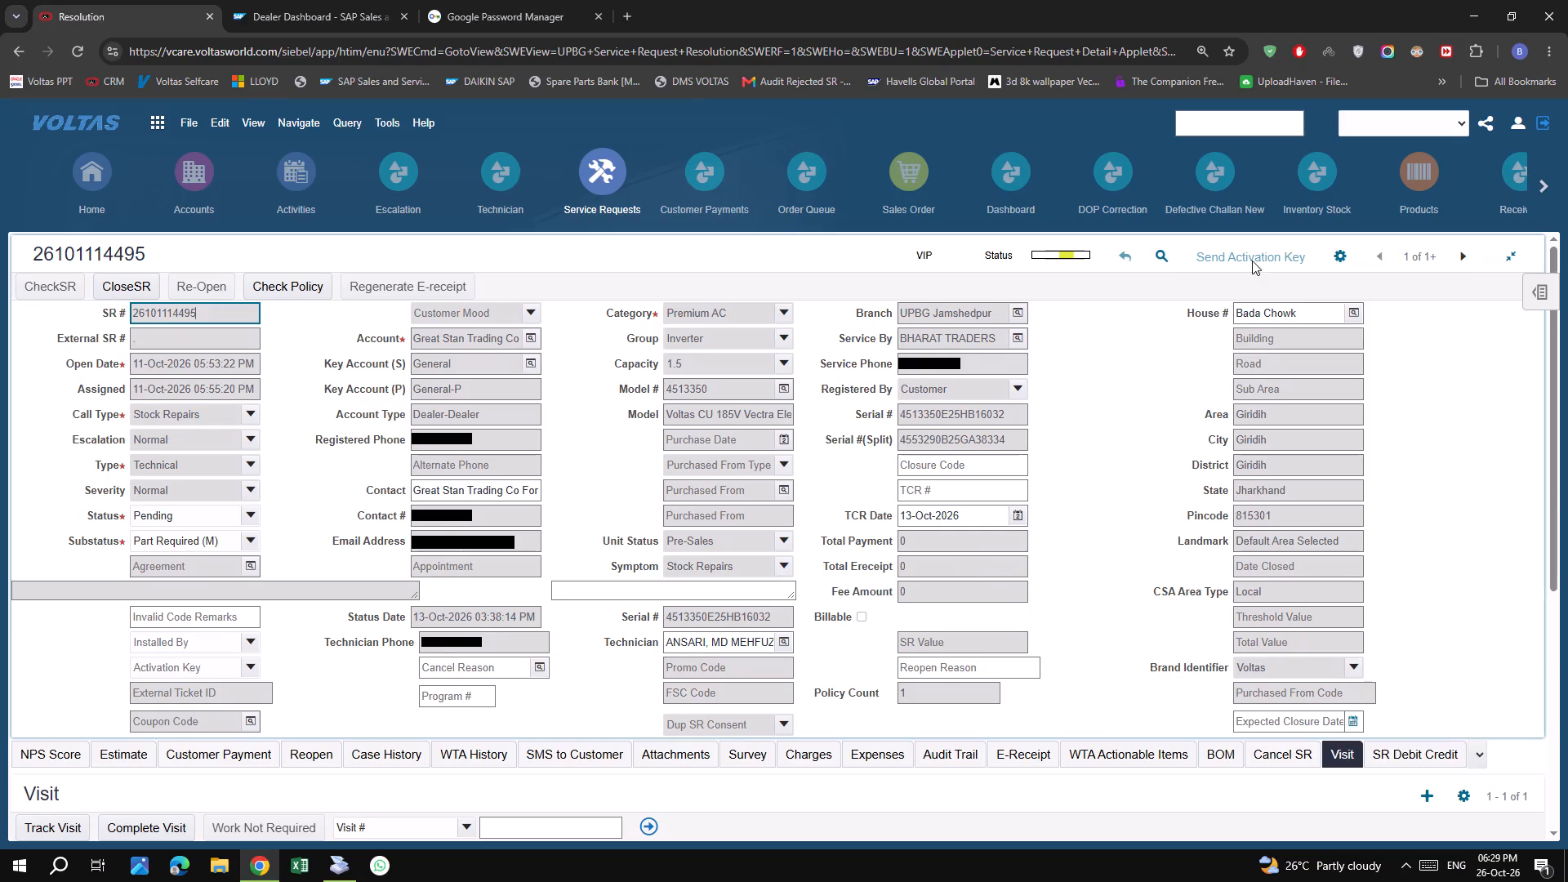
click(616, 489)
scroll(616, 489, down, 4)
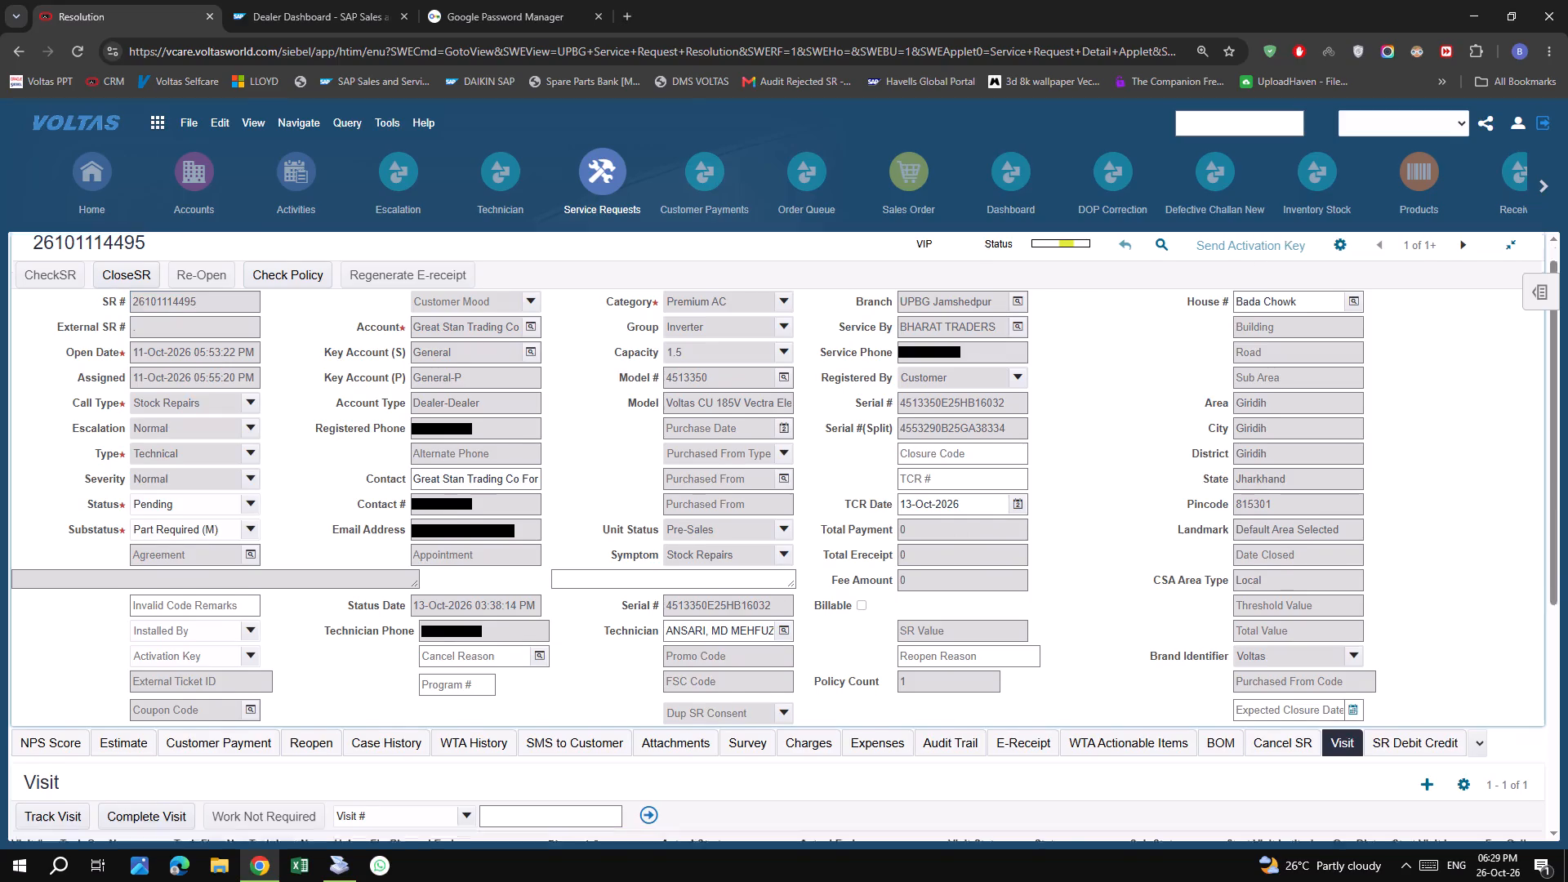
scroll(616, 489, down, 1)
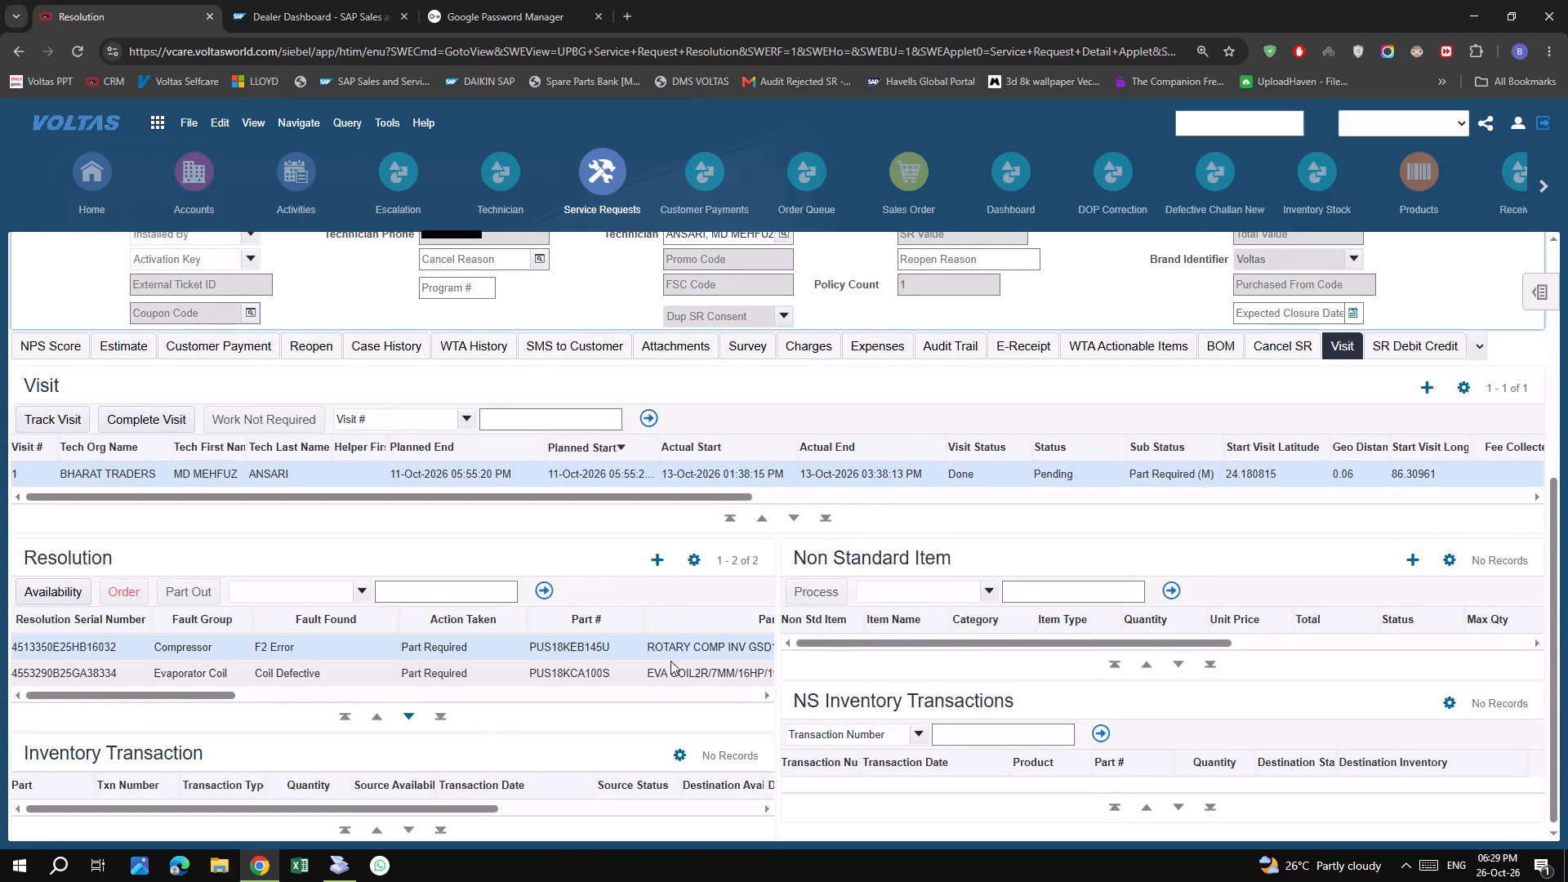
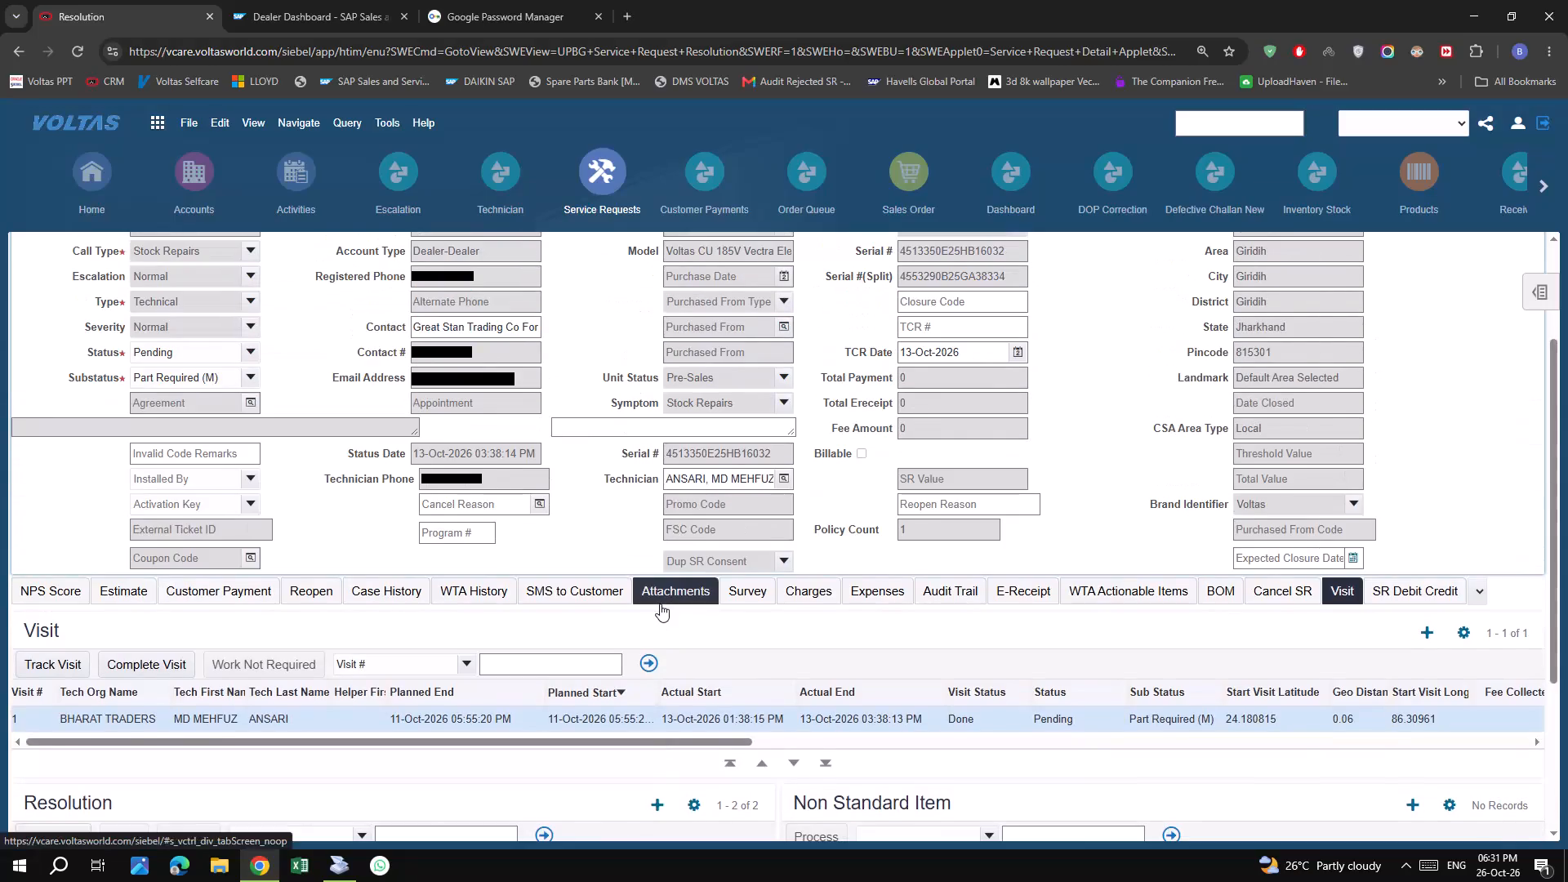
scroll(659, 614, down, 5)
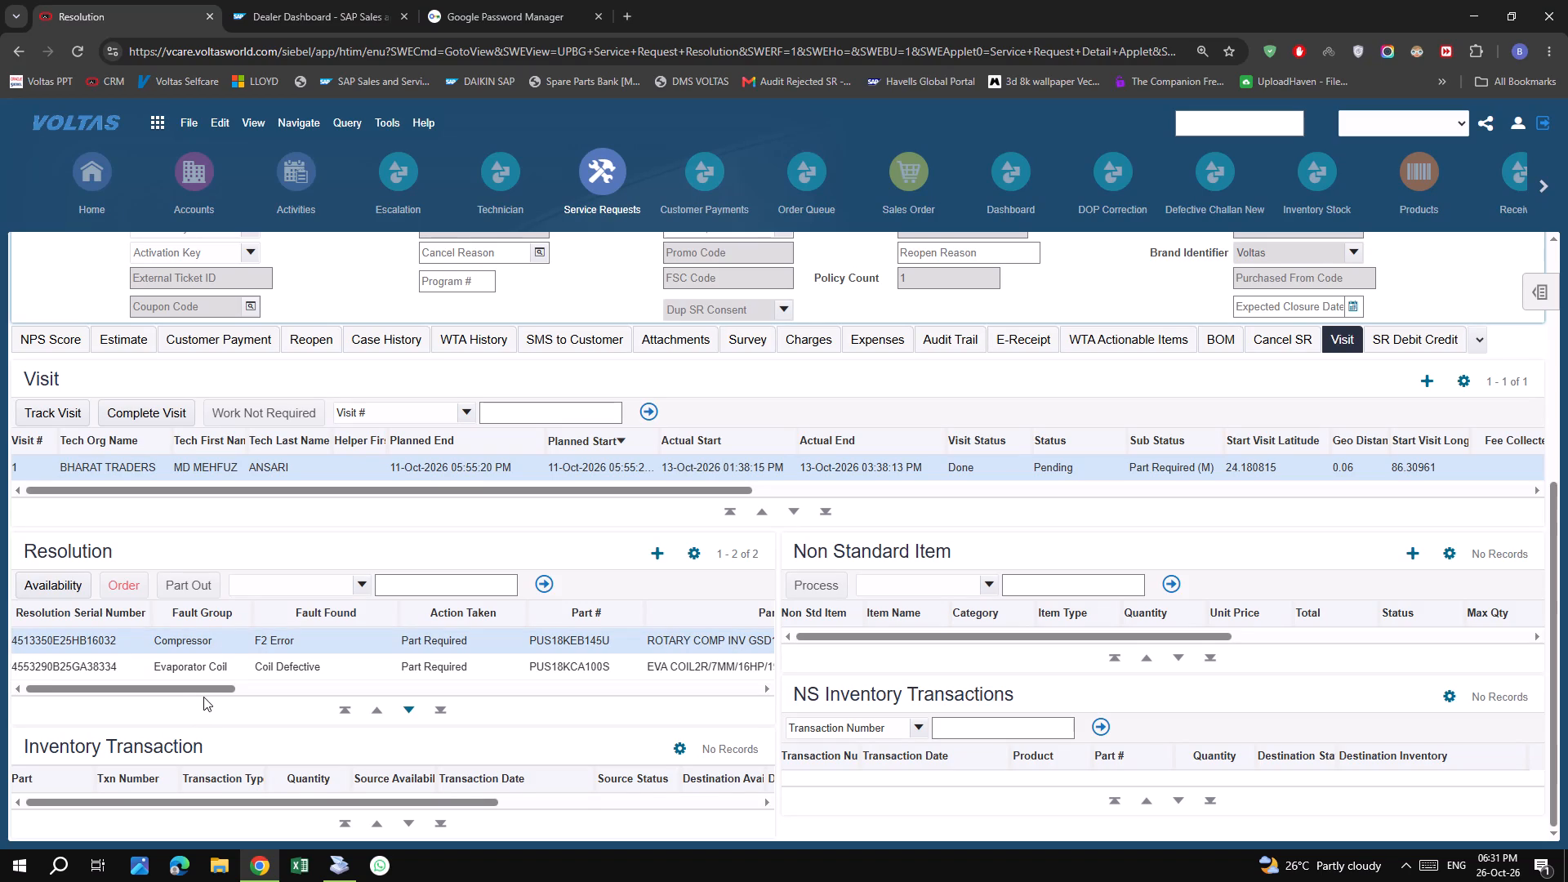
drag(207, 692, 271, 680)
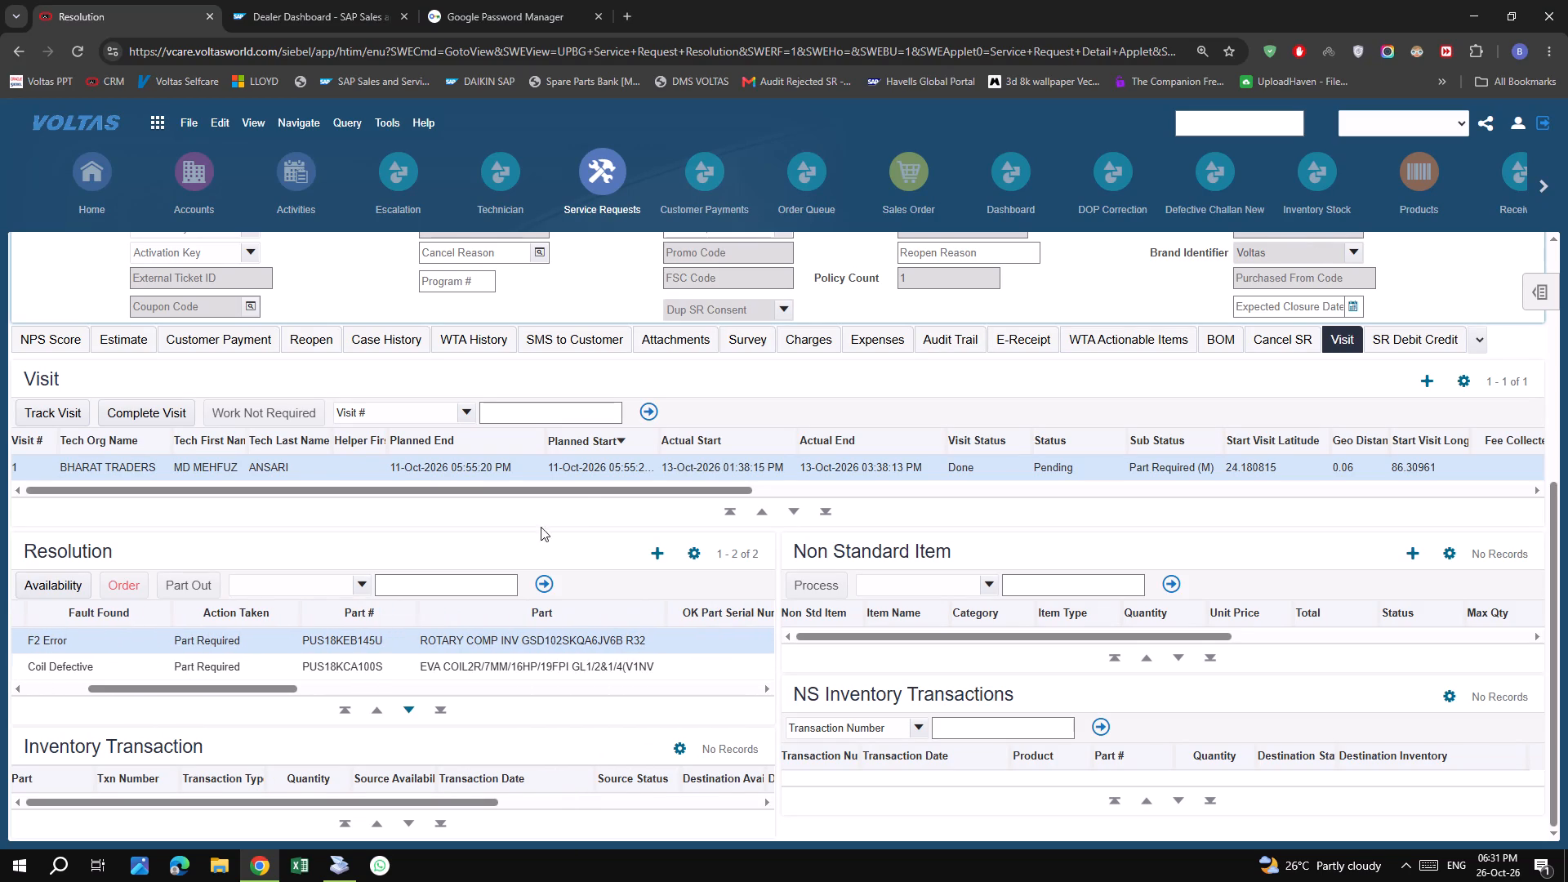
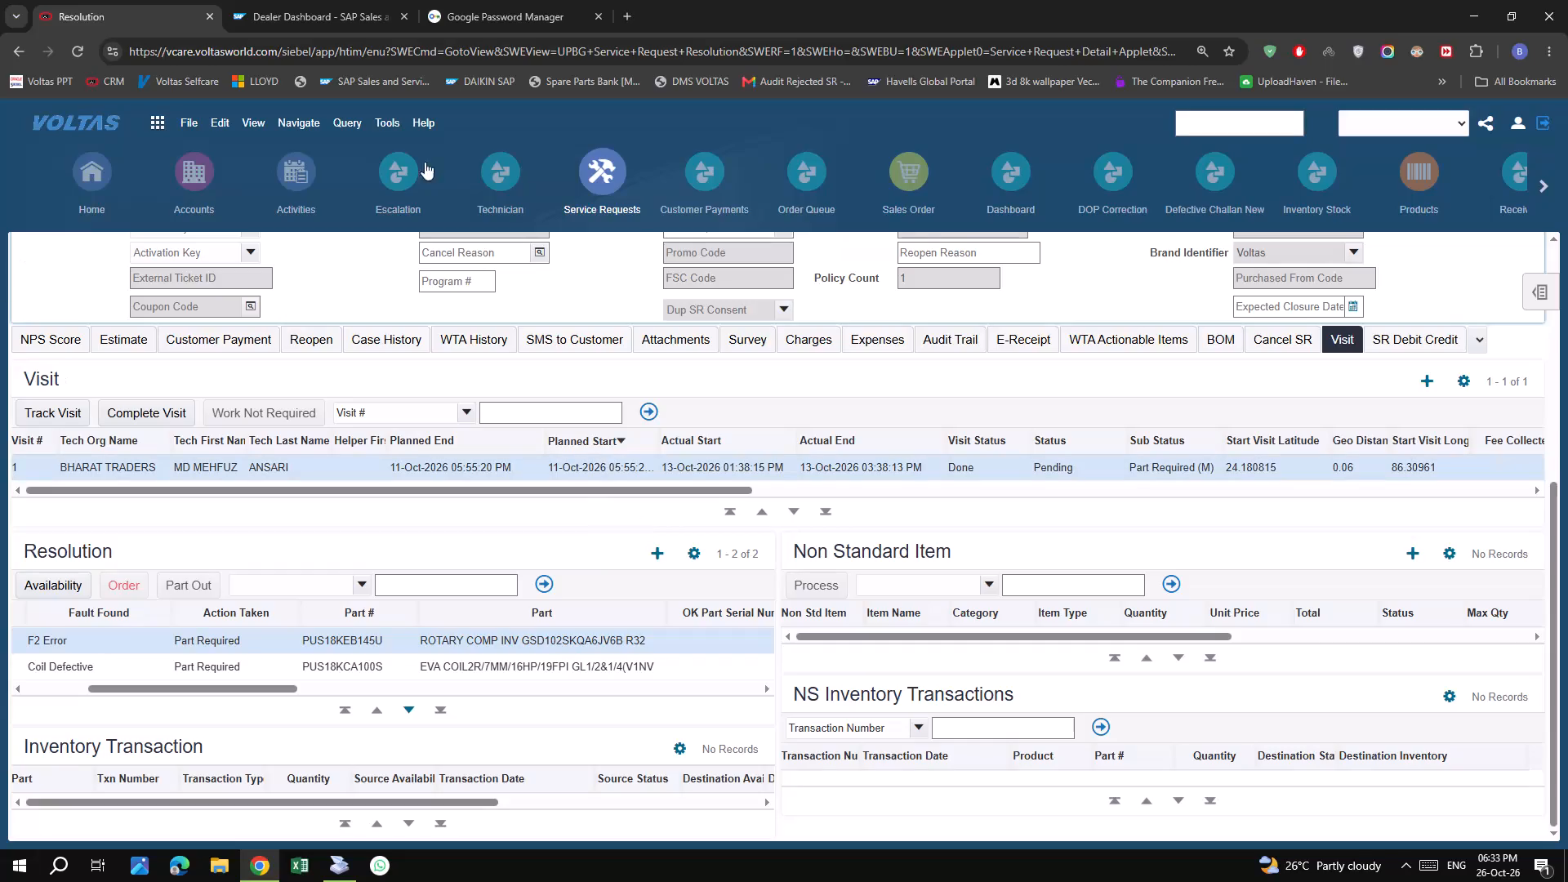
click(82, 47)
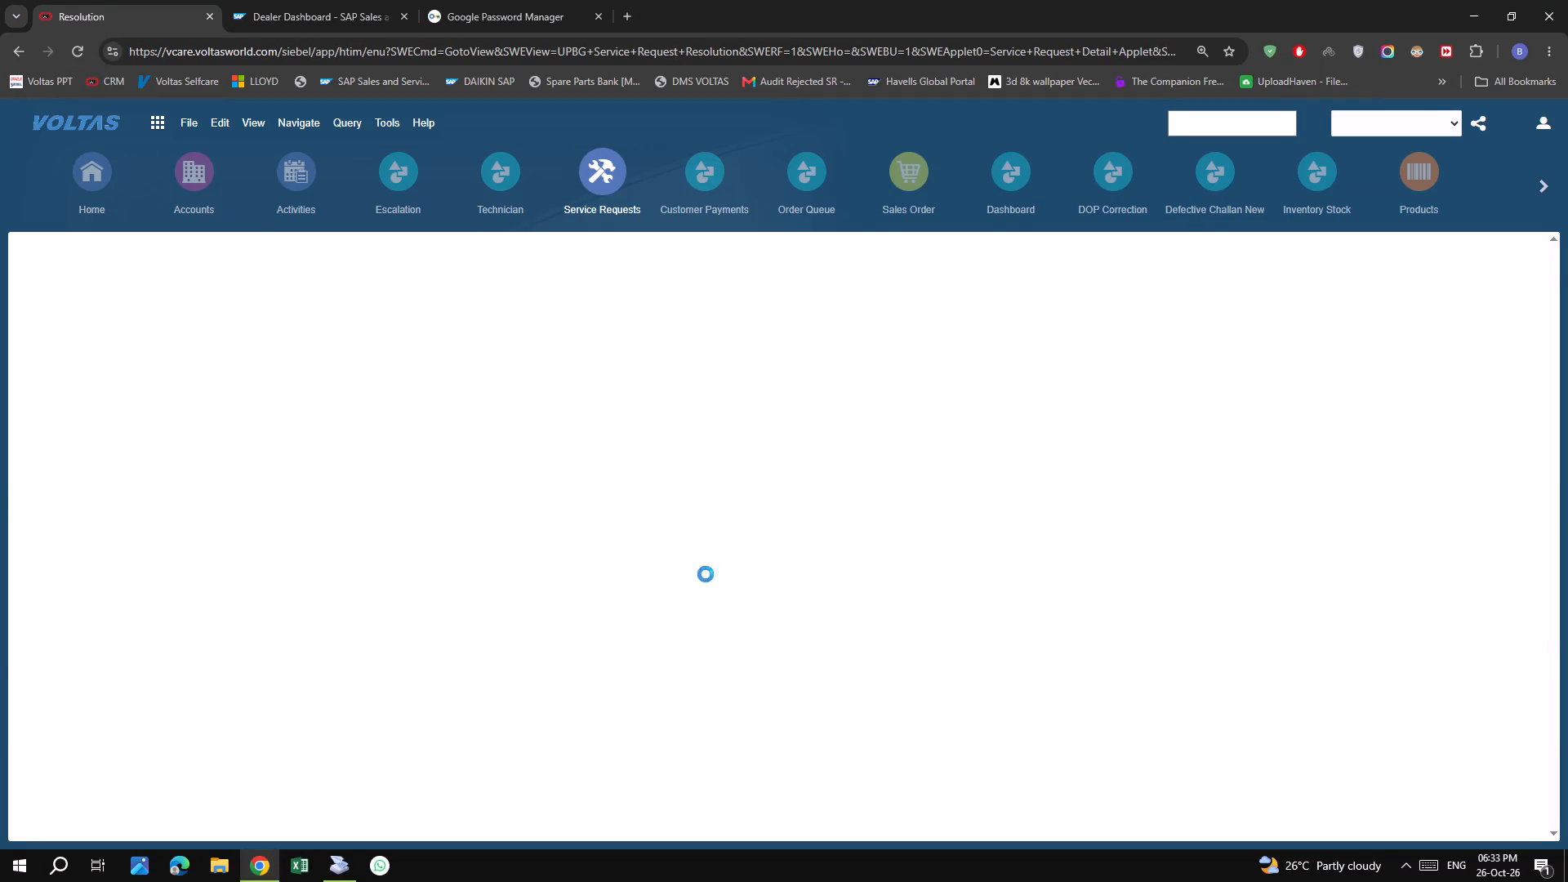
scroll(612, 611, down, 6)
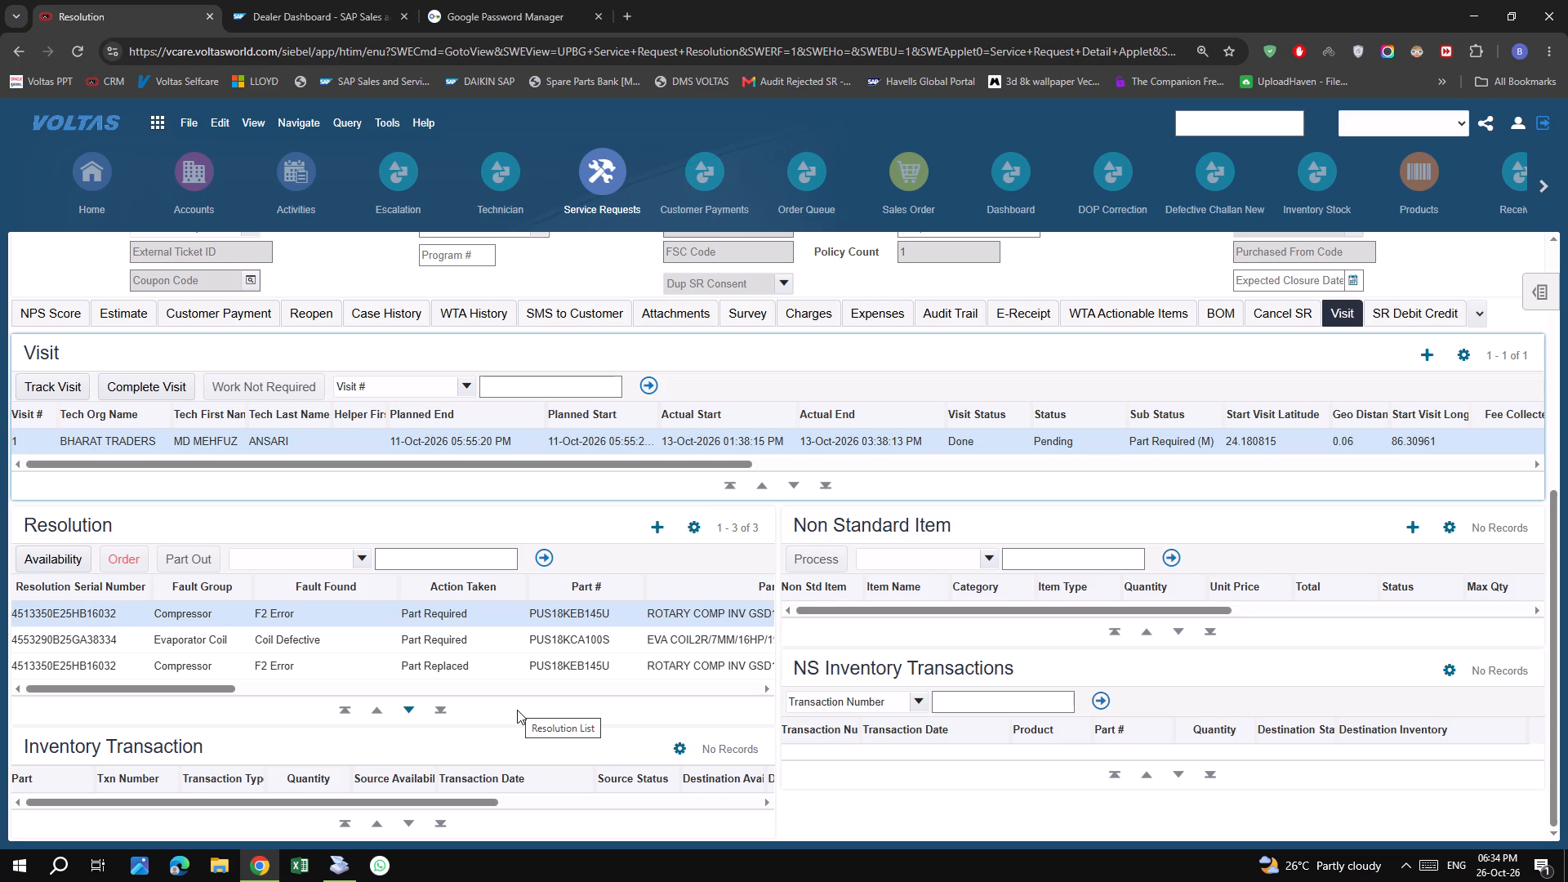
click(73, 51)
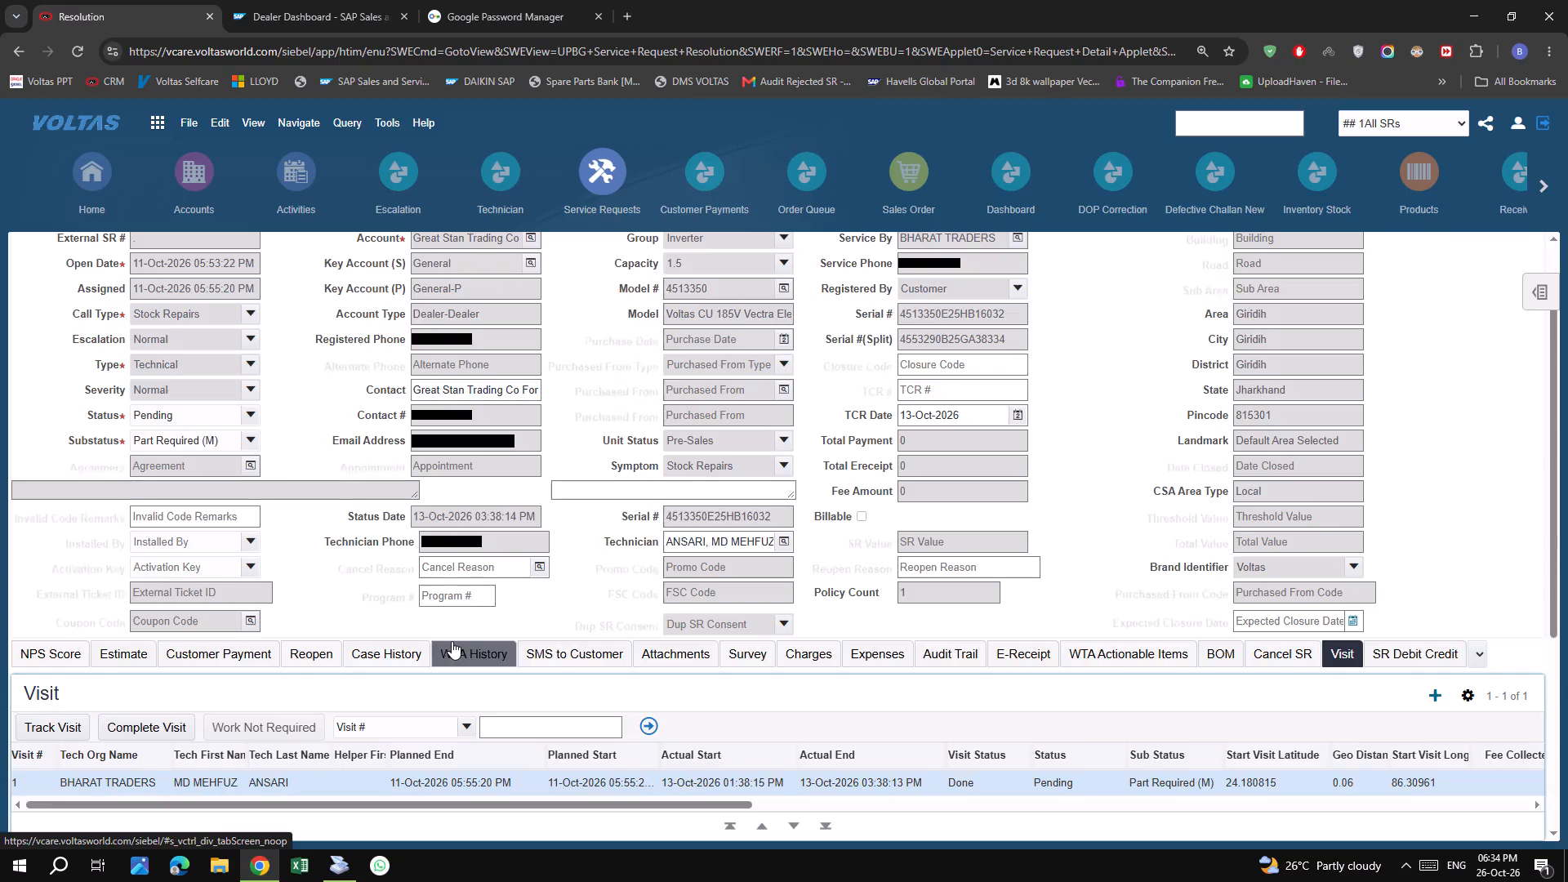
scroll(452, 640, down, 5)
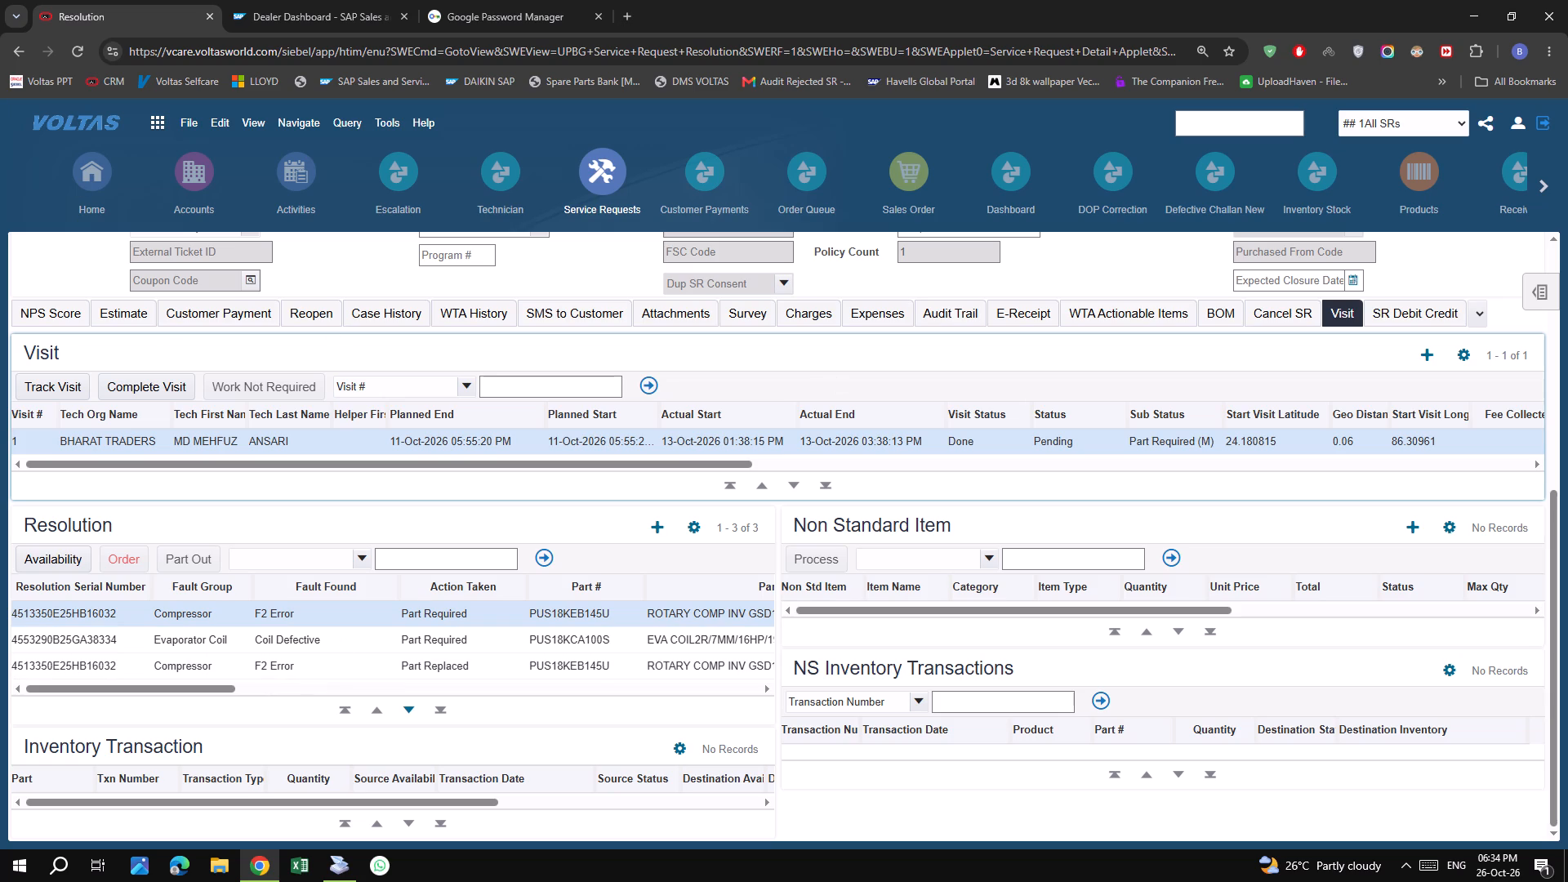
click(81, 50)
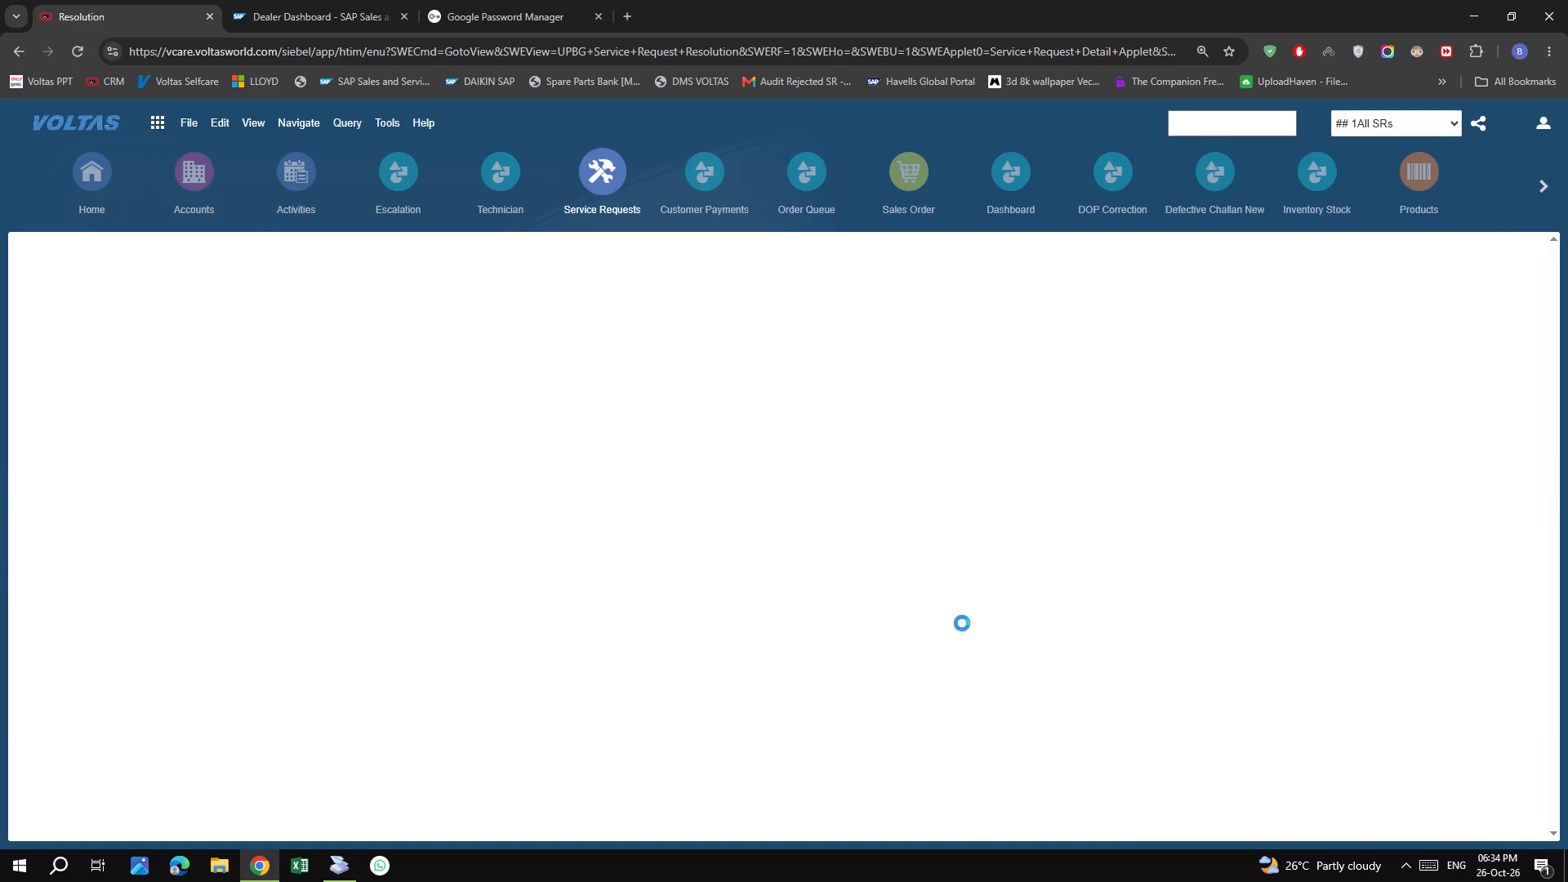
scroll(403, 702, down, 5)
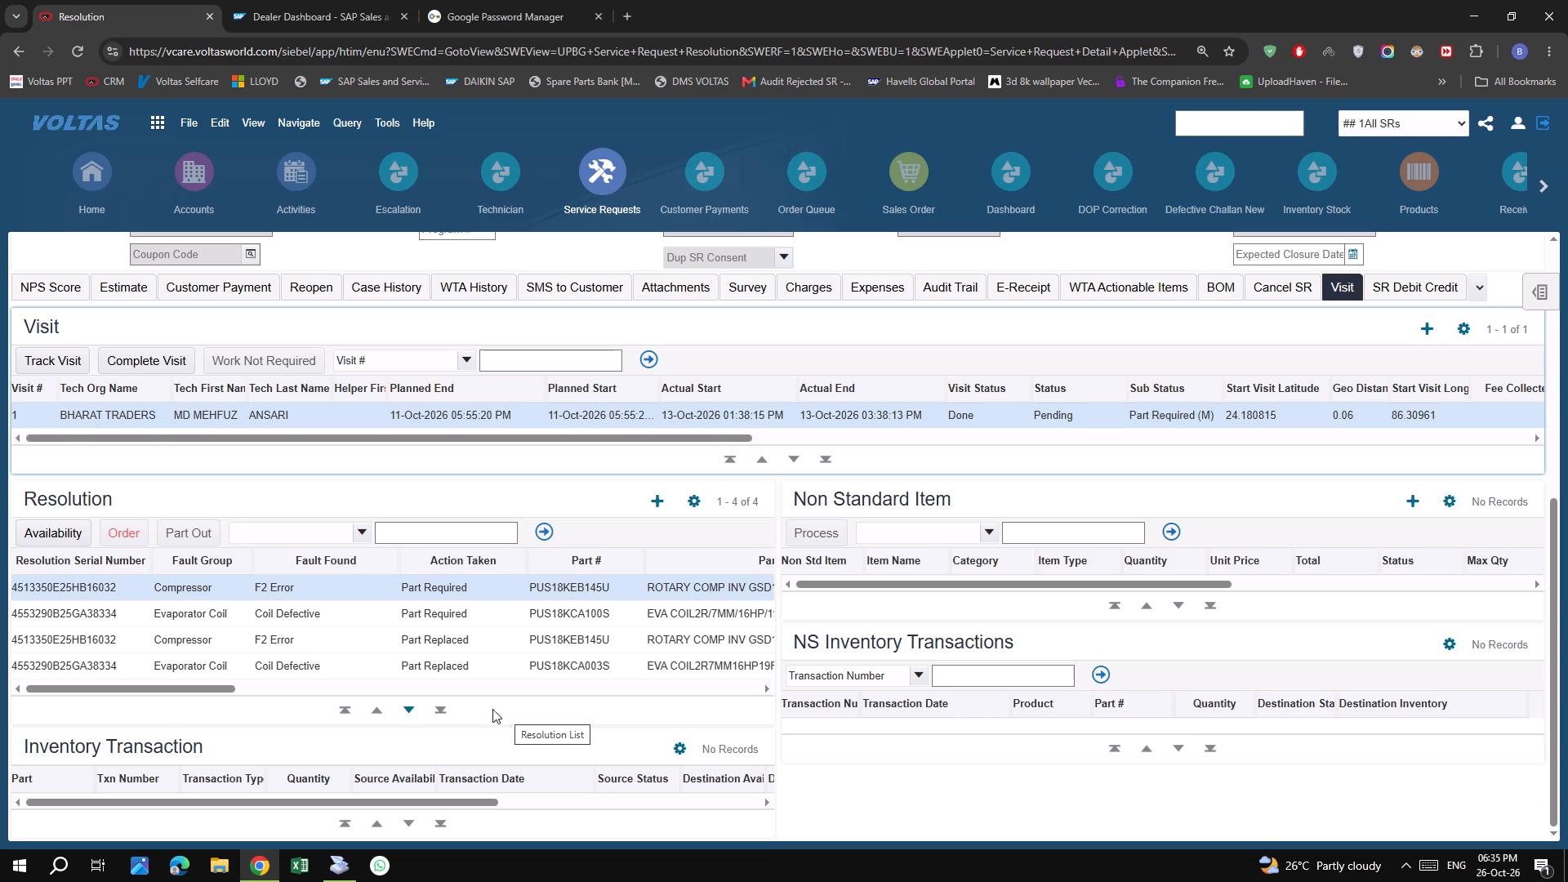
drag(202, 689, 301, 697)
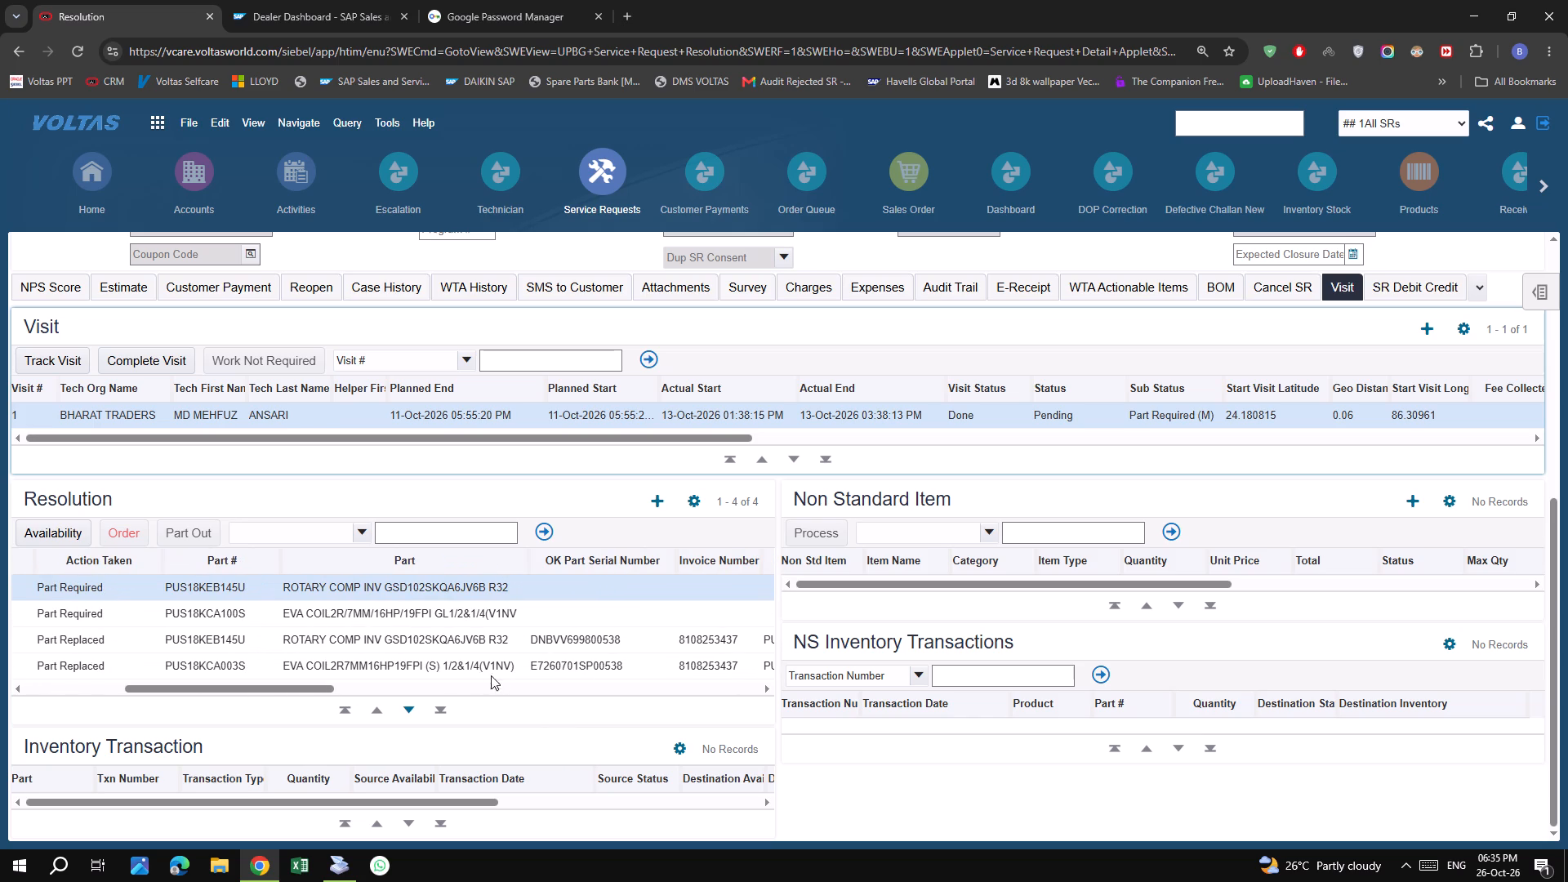
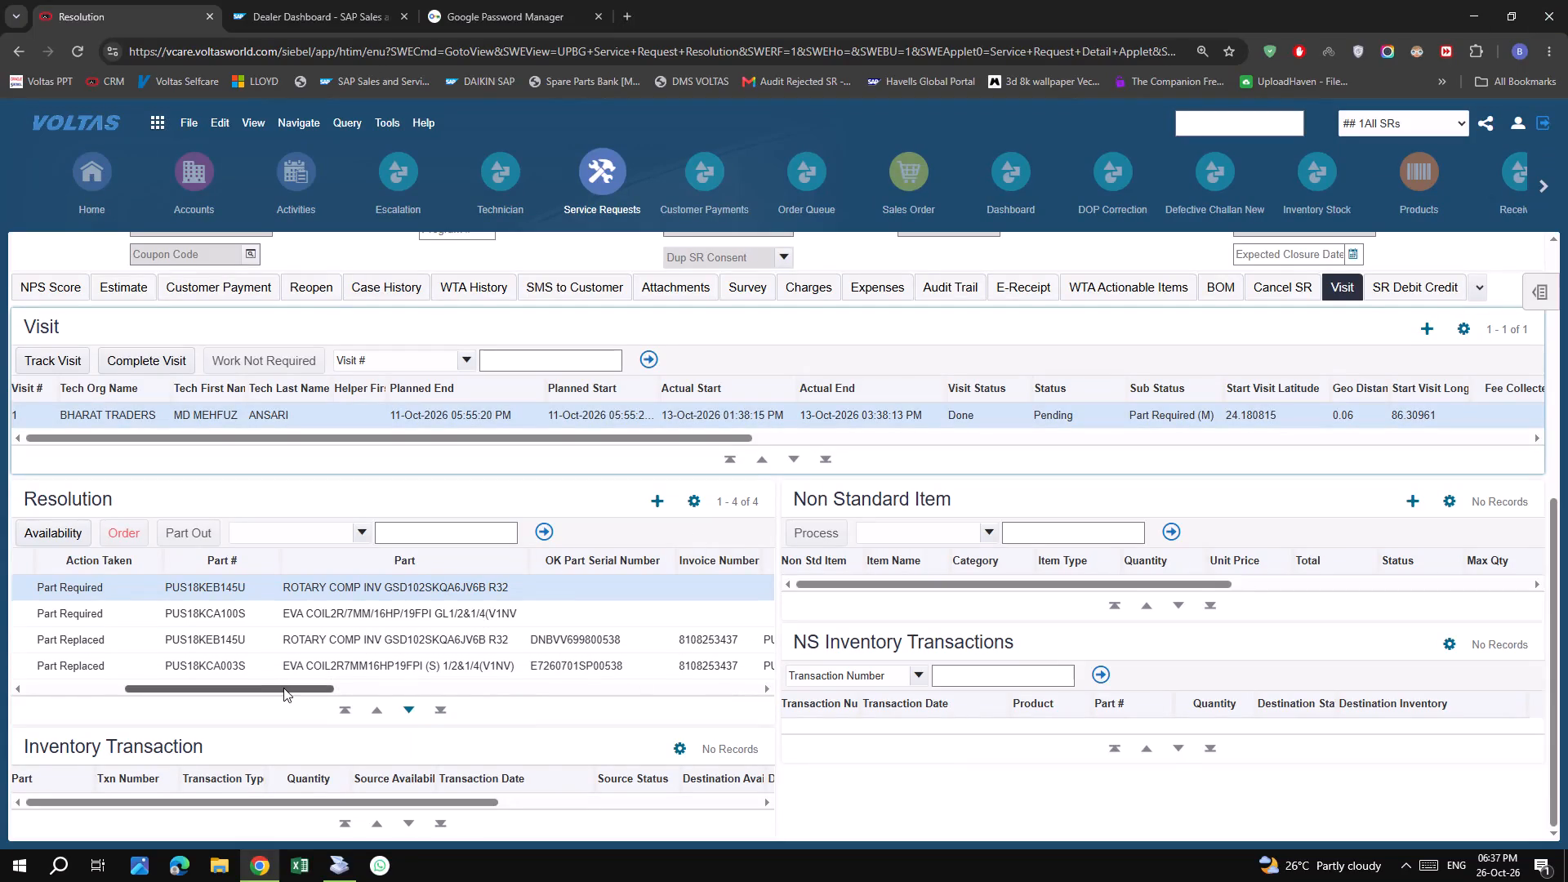
scroll(764, 658, up, 7)
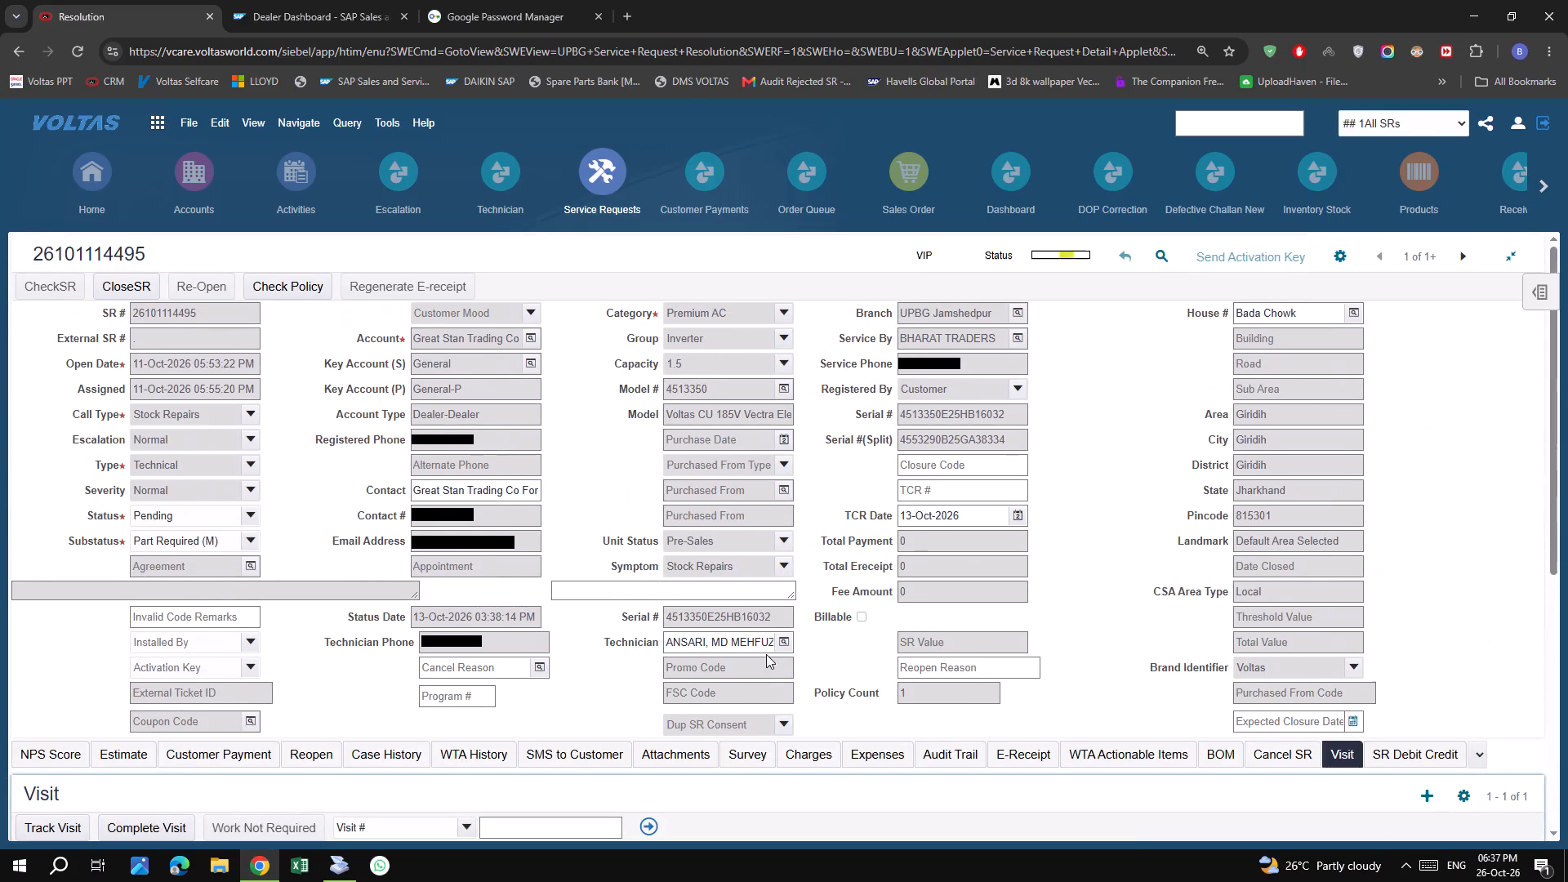
scroll(766, 654, up, 4)
click(1166, 246)
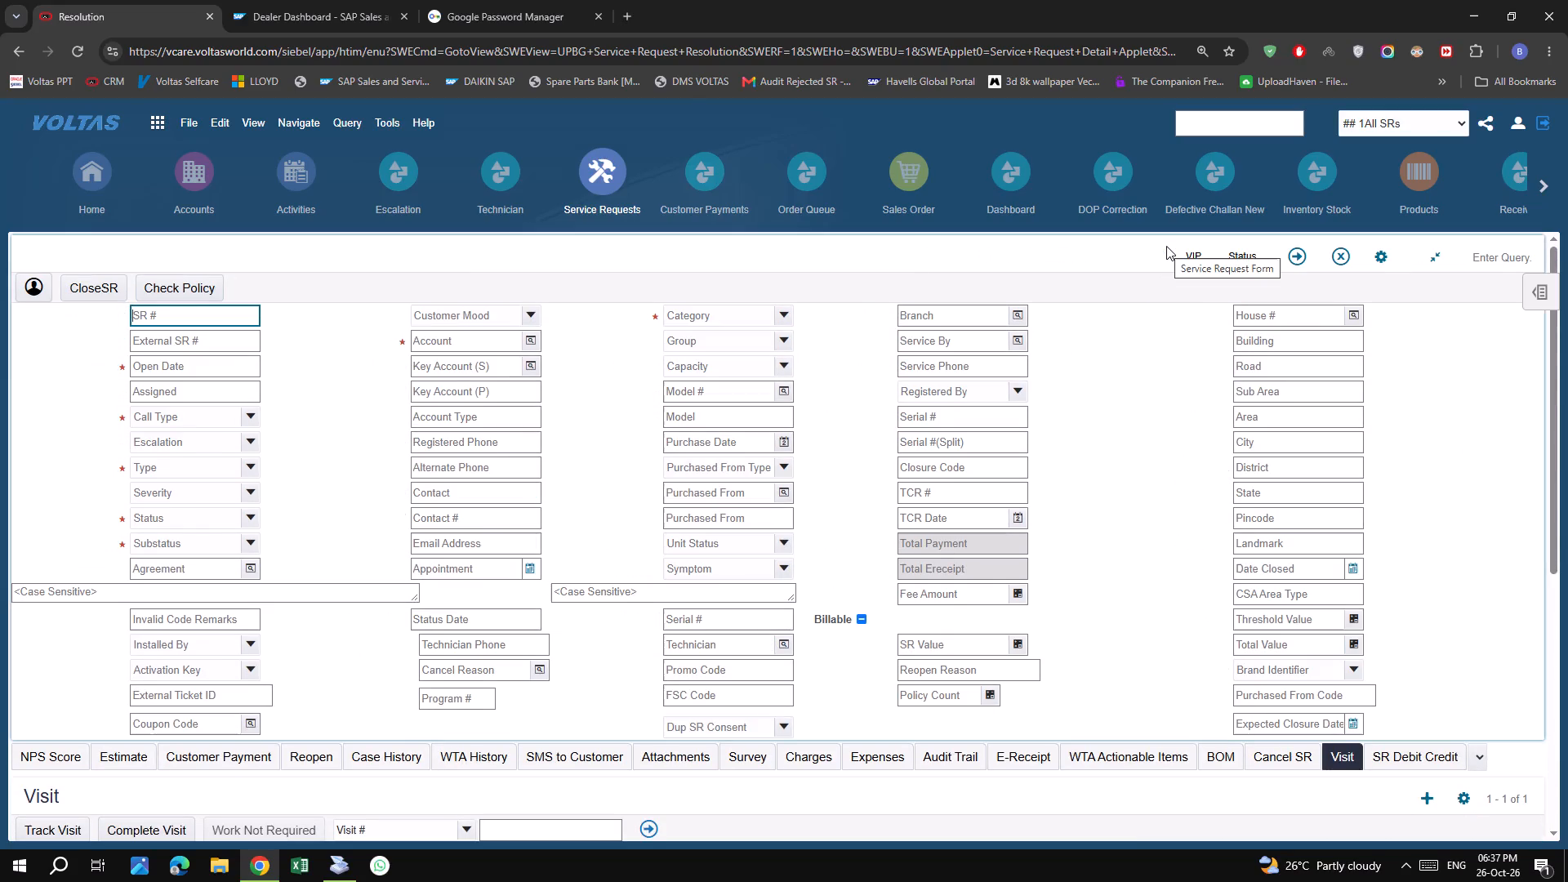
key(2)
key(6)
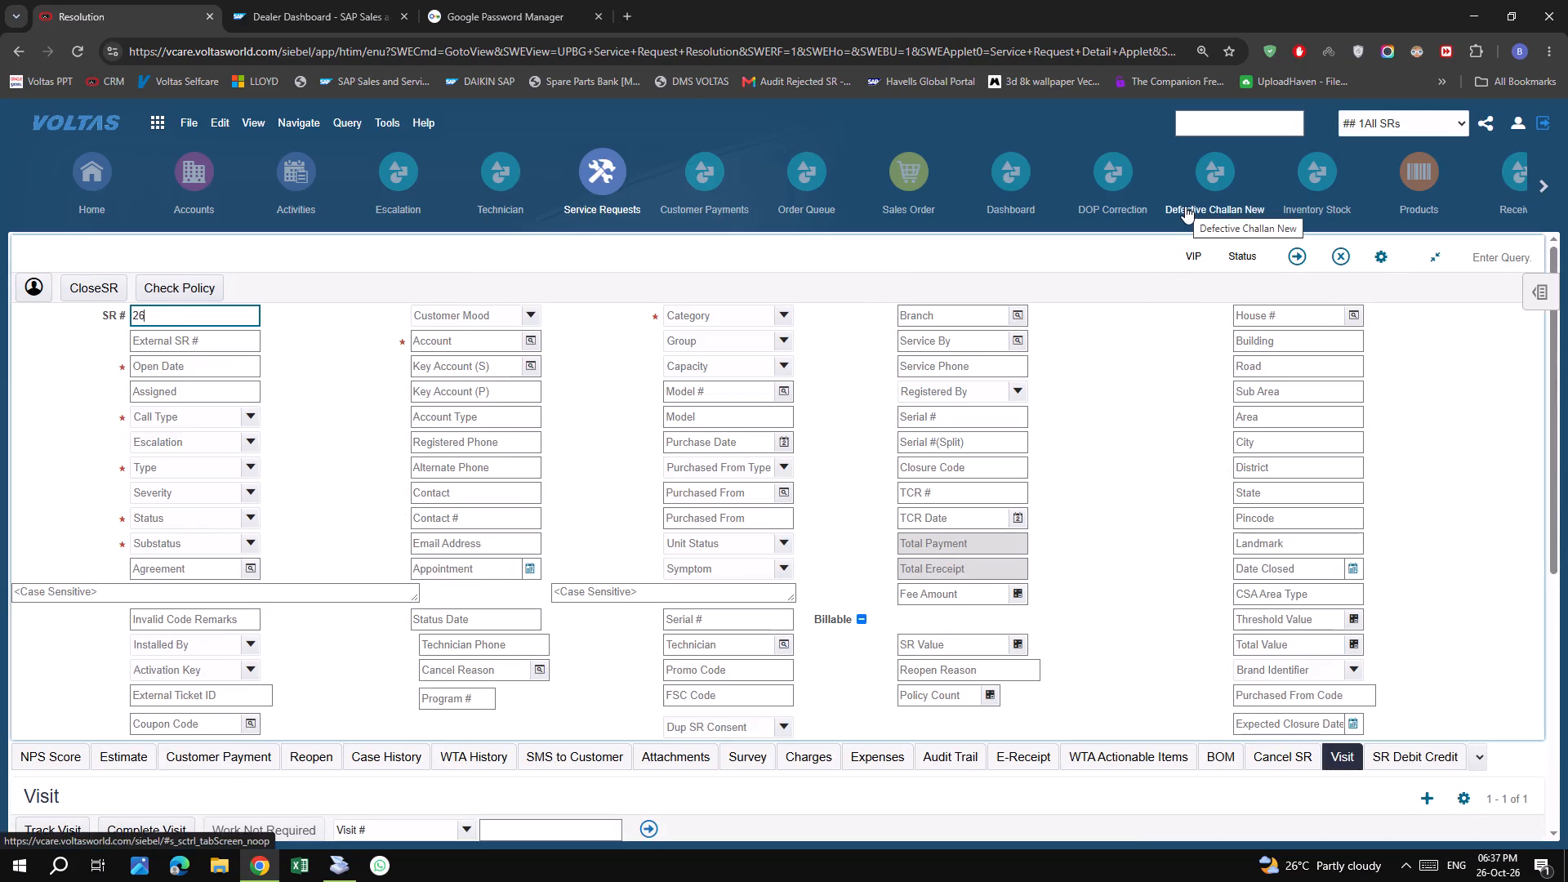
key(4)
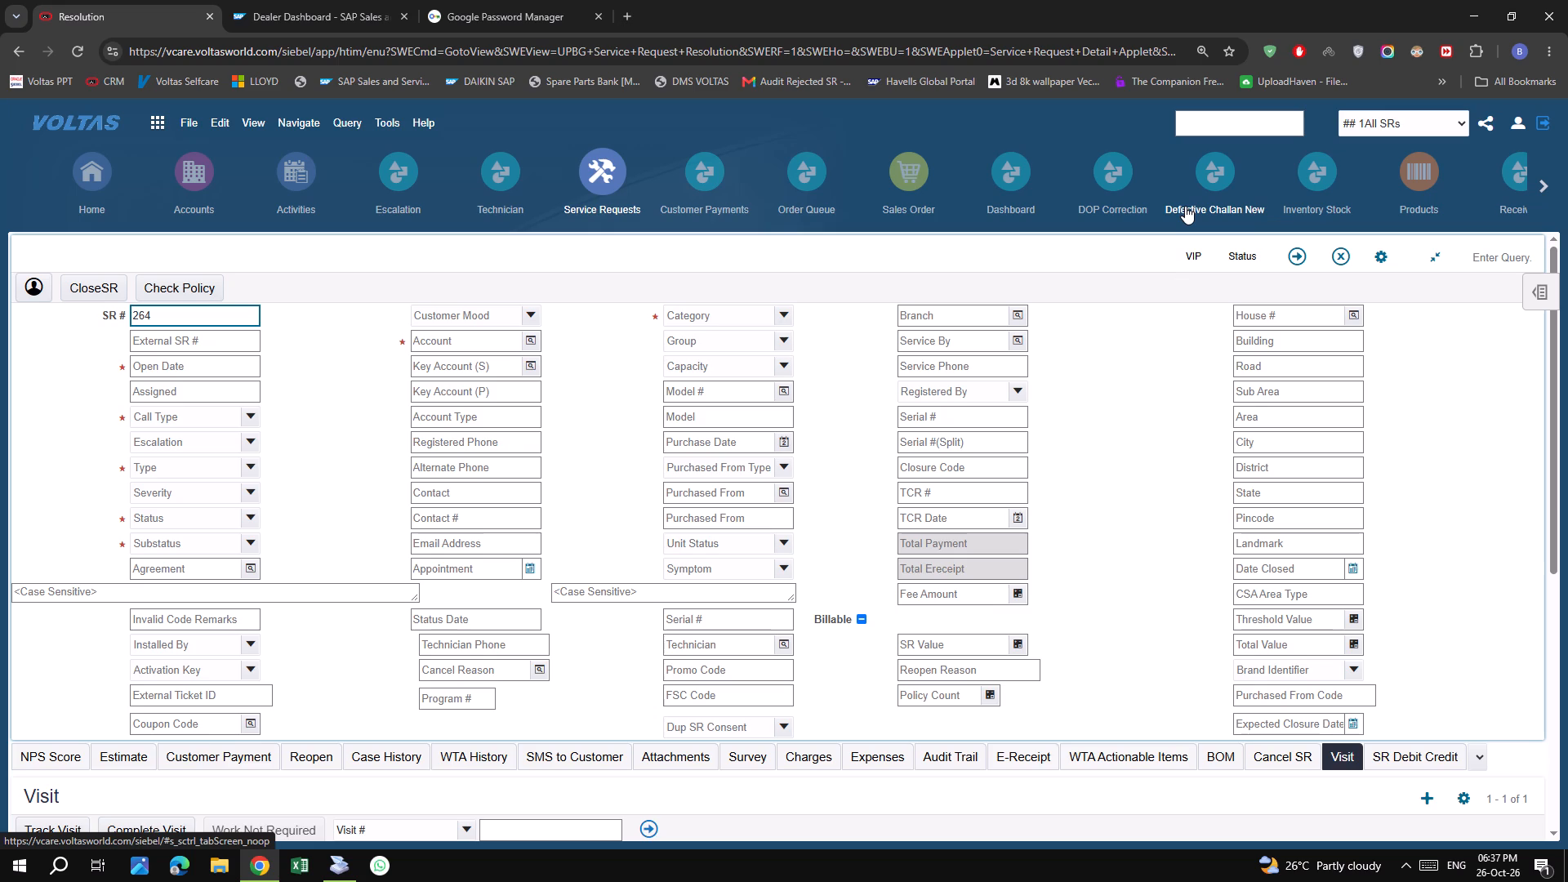
key(BackSpace)
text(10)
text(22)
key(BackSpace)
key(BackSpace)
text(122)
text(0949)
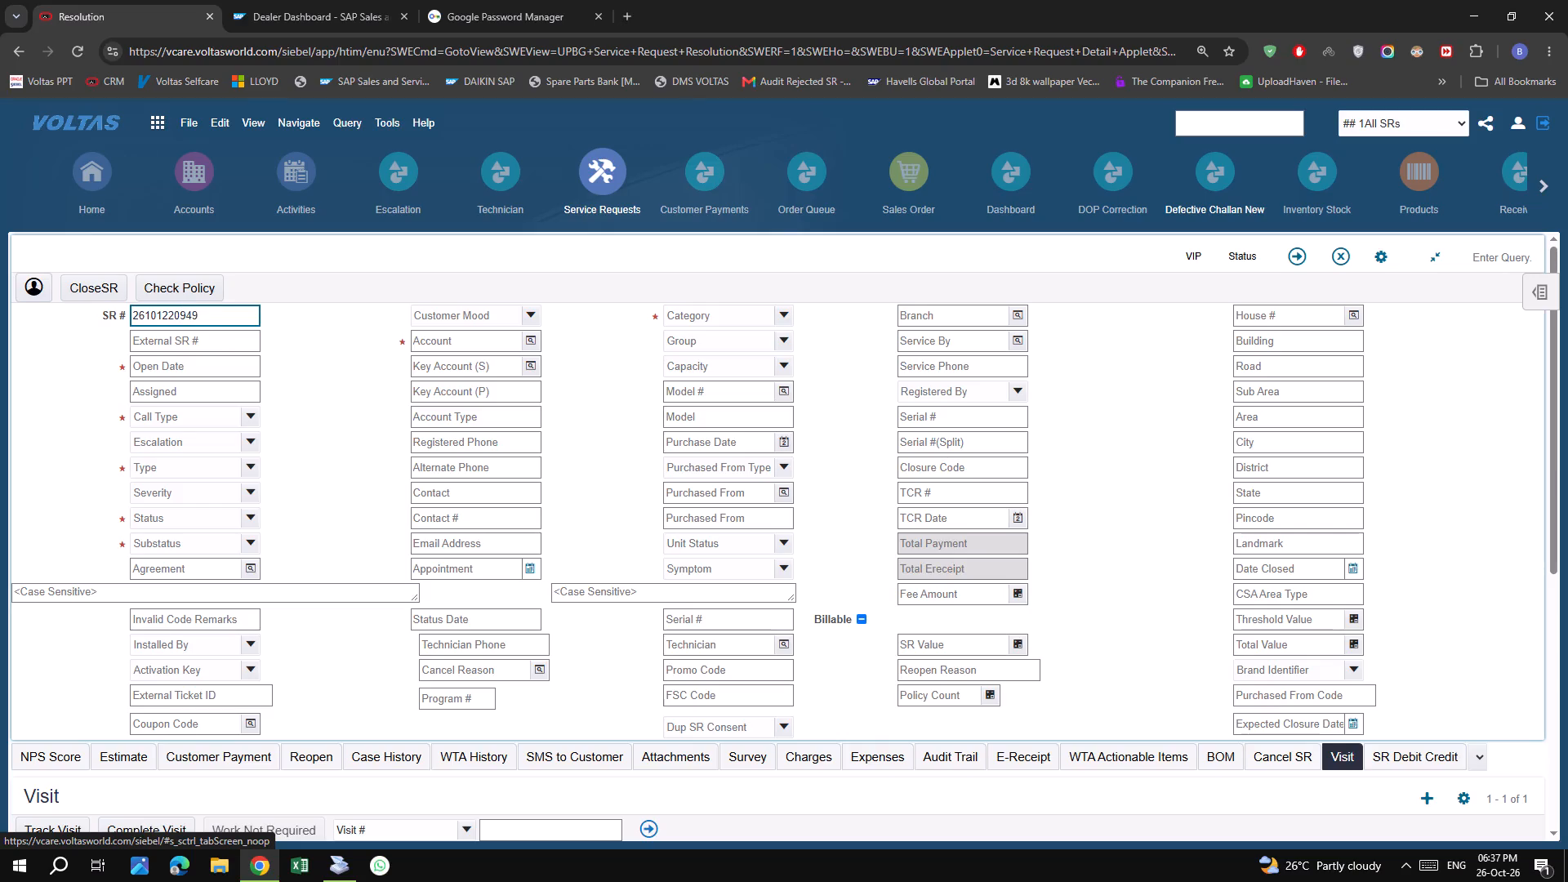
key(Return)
scroll(830, 568, down, 5)
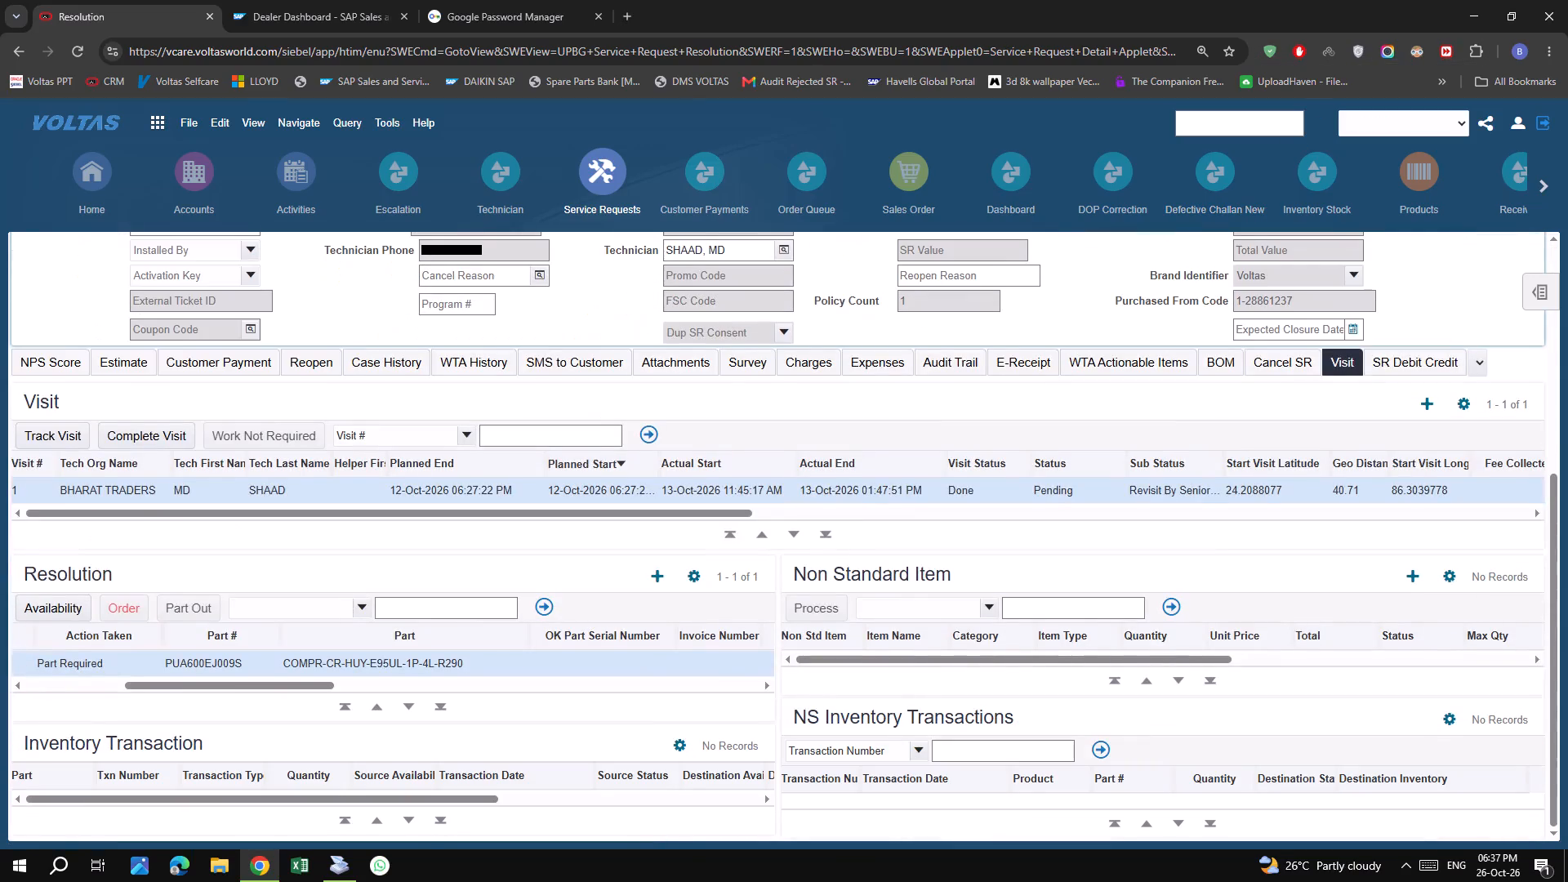
drag(183, 688, 91, 692)
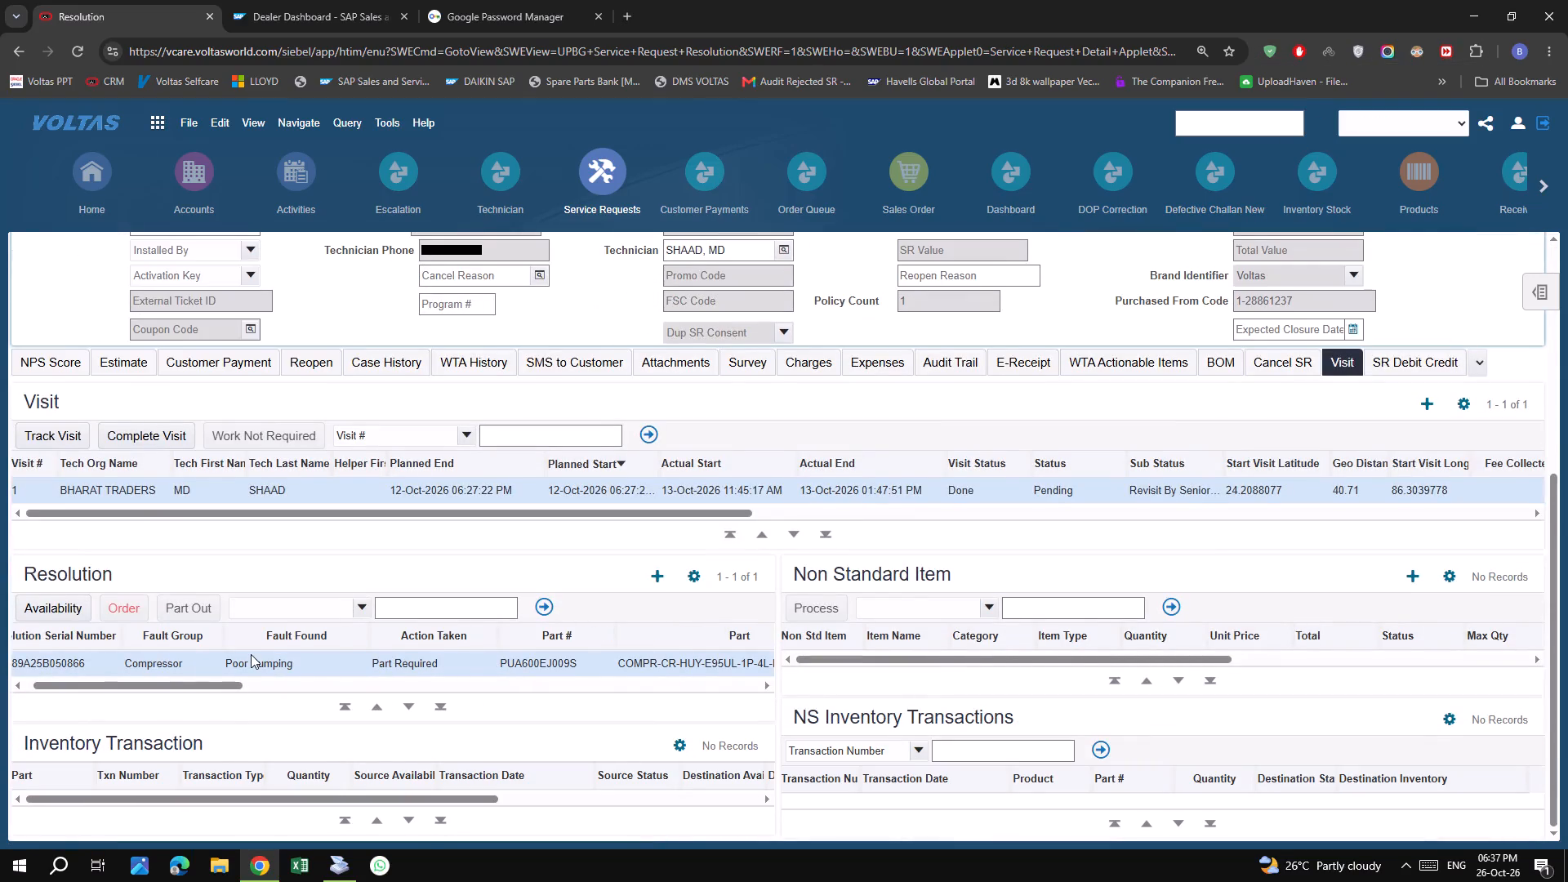
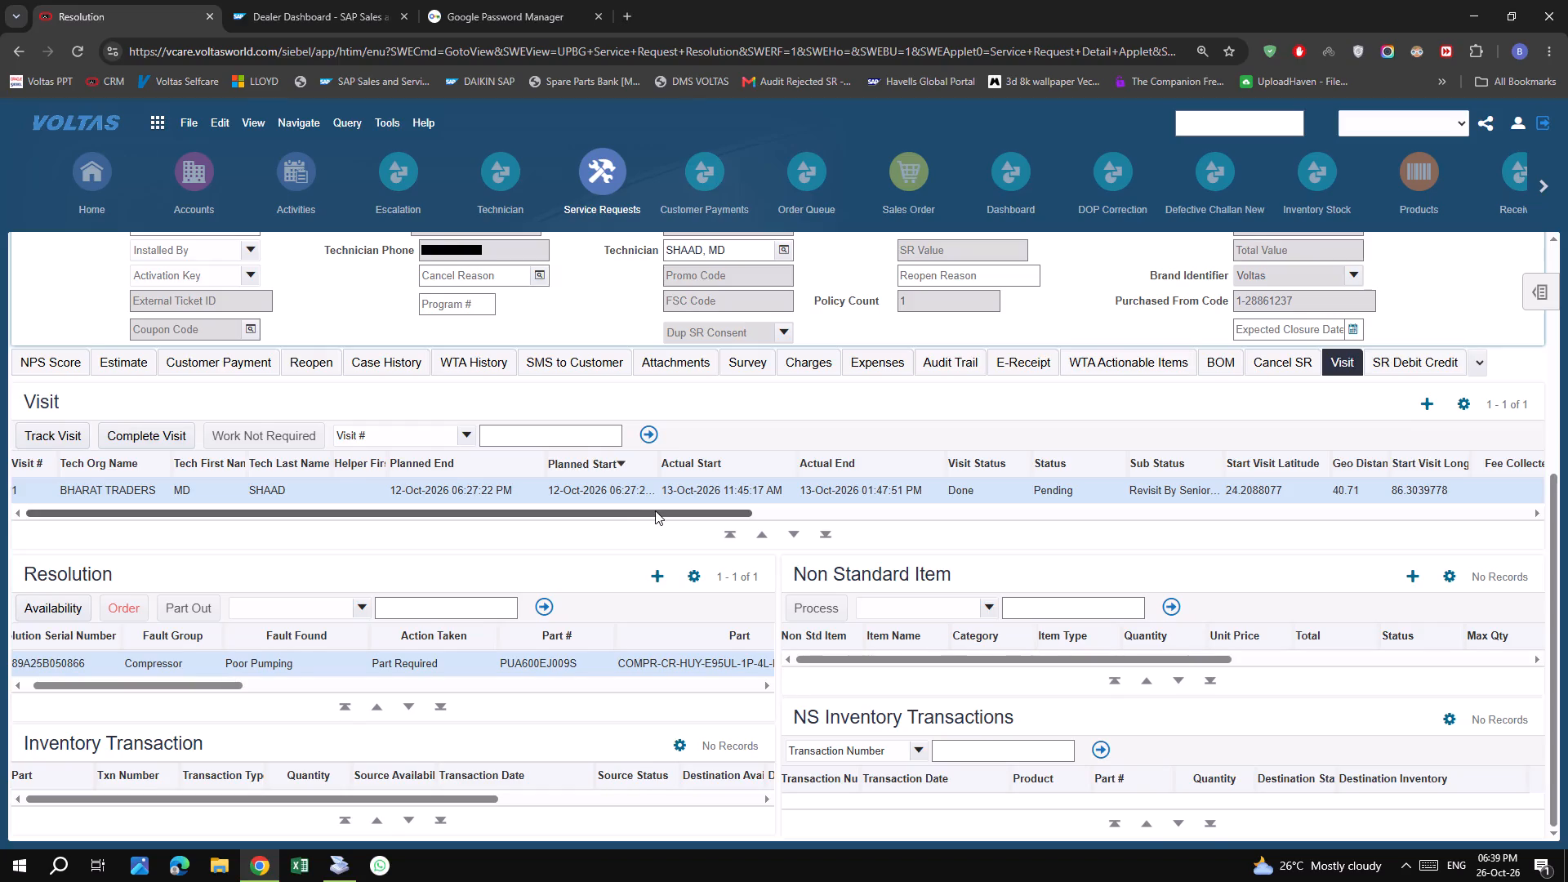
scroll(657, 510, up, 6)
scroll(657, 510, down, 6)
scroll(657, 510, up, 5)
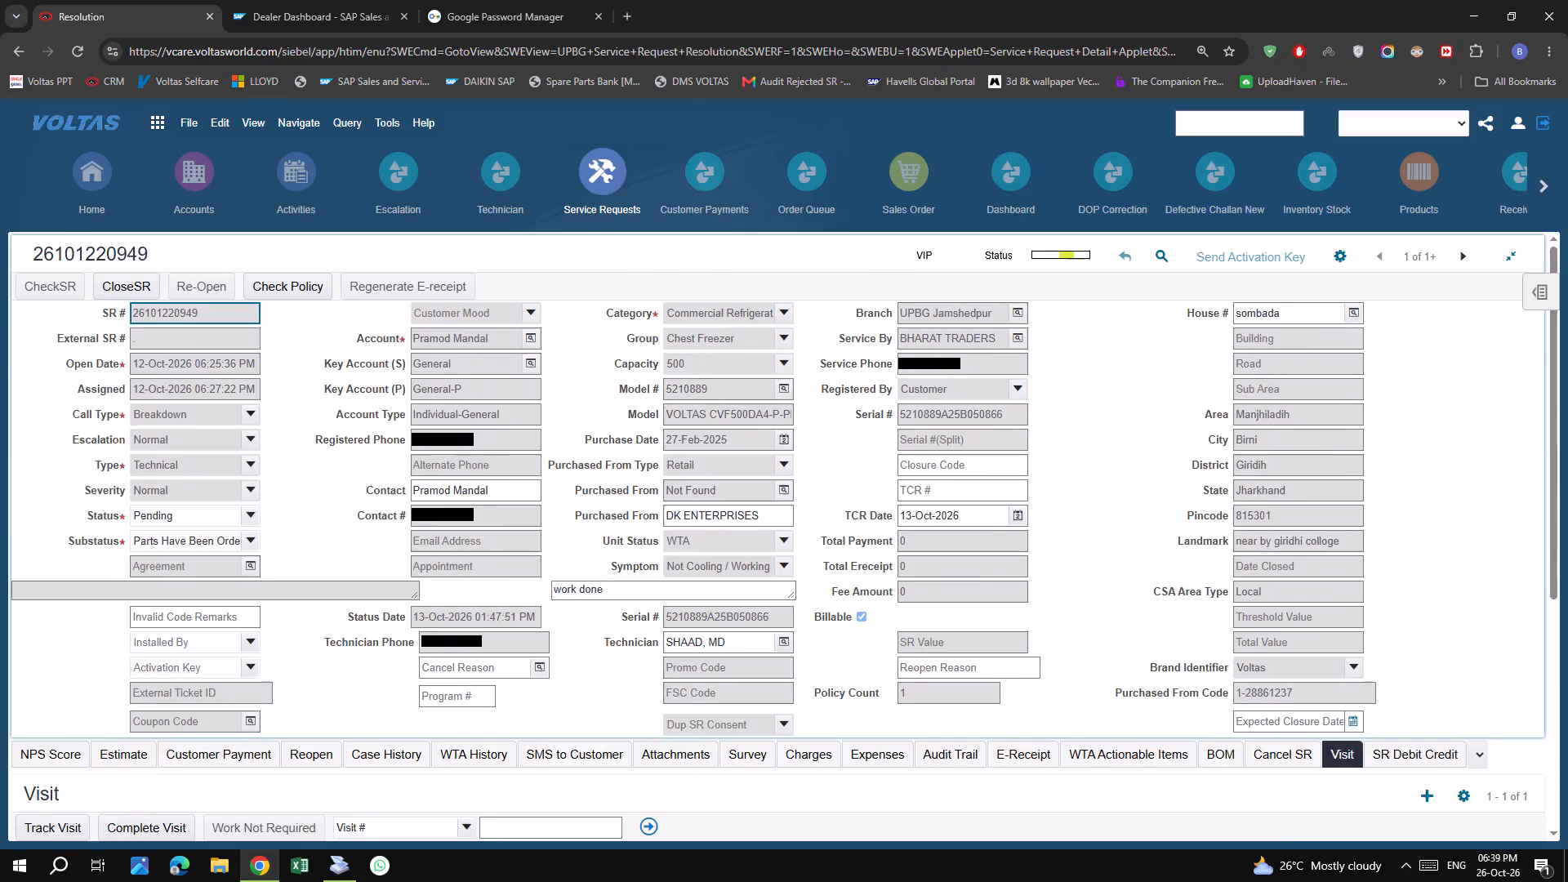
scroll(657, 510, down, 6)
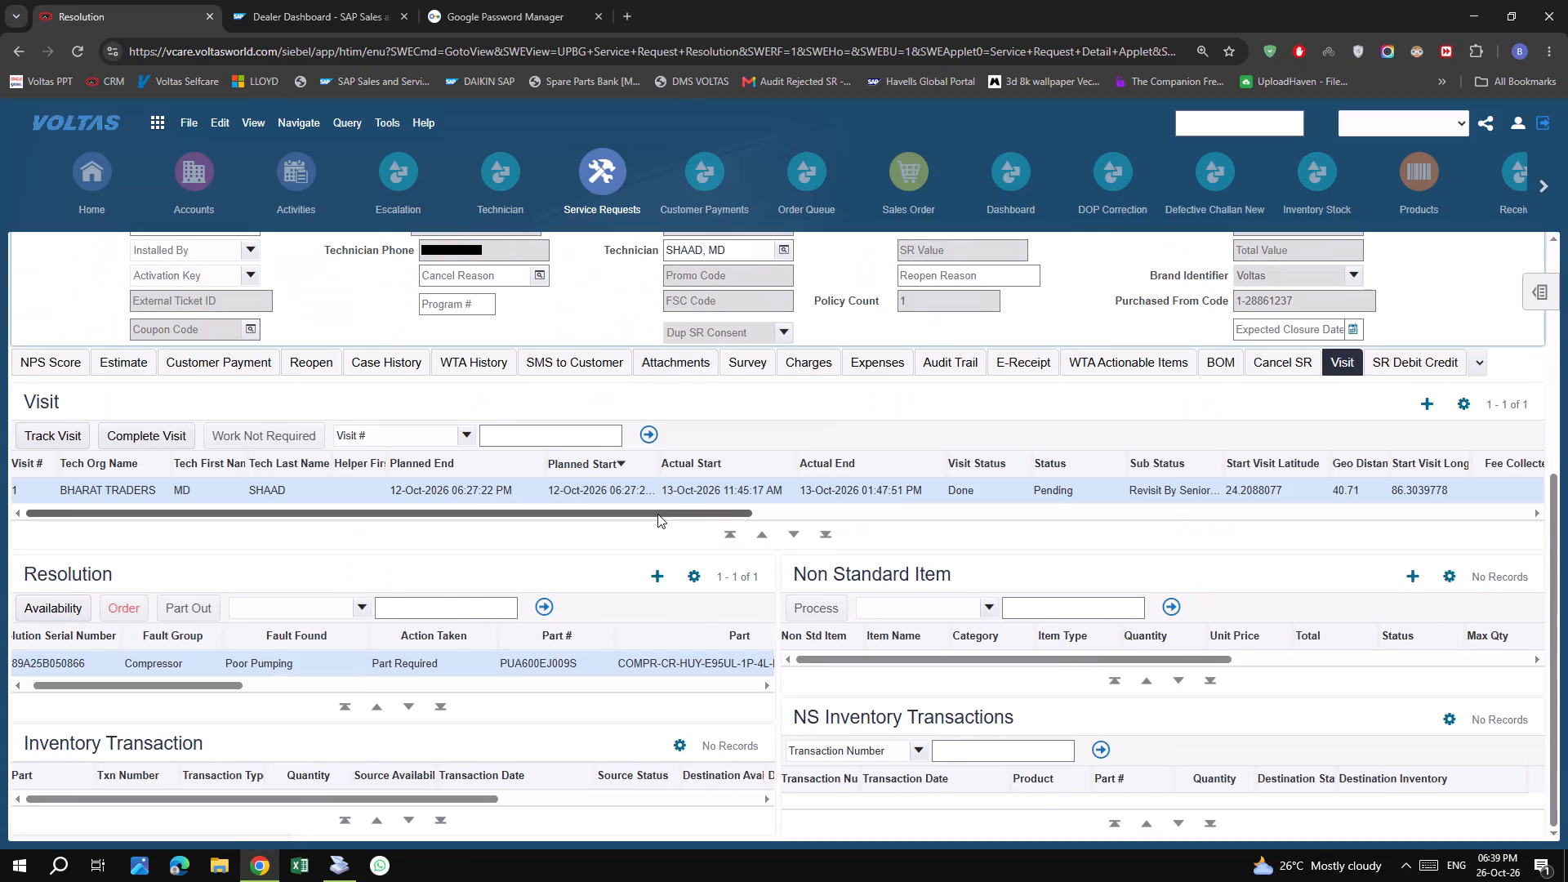
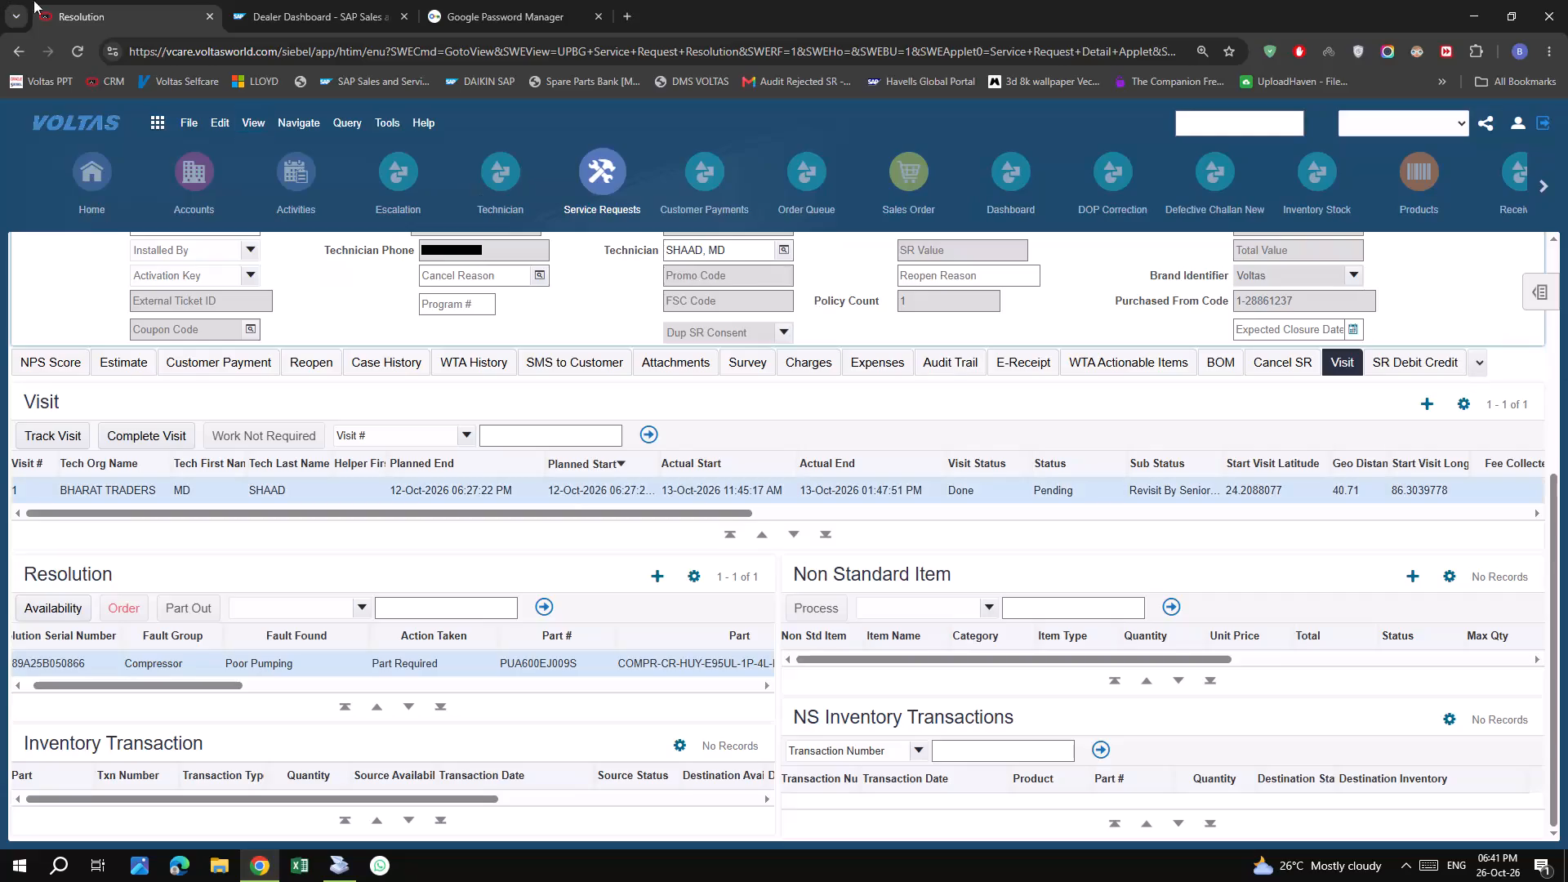
Reload the open service request and examine its visit record and the compressor entry in the Resolution section.
click(83, 53)
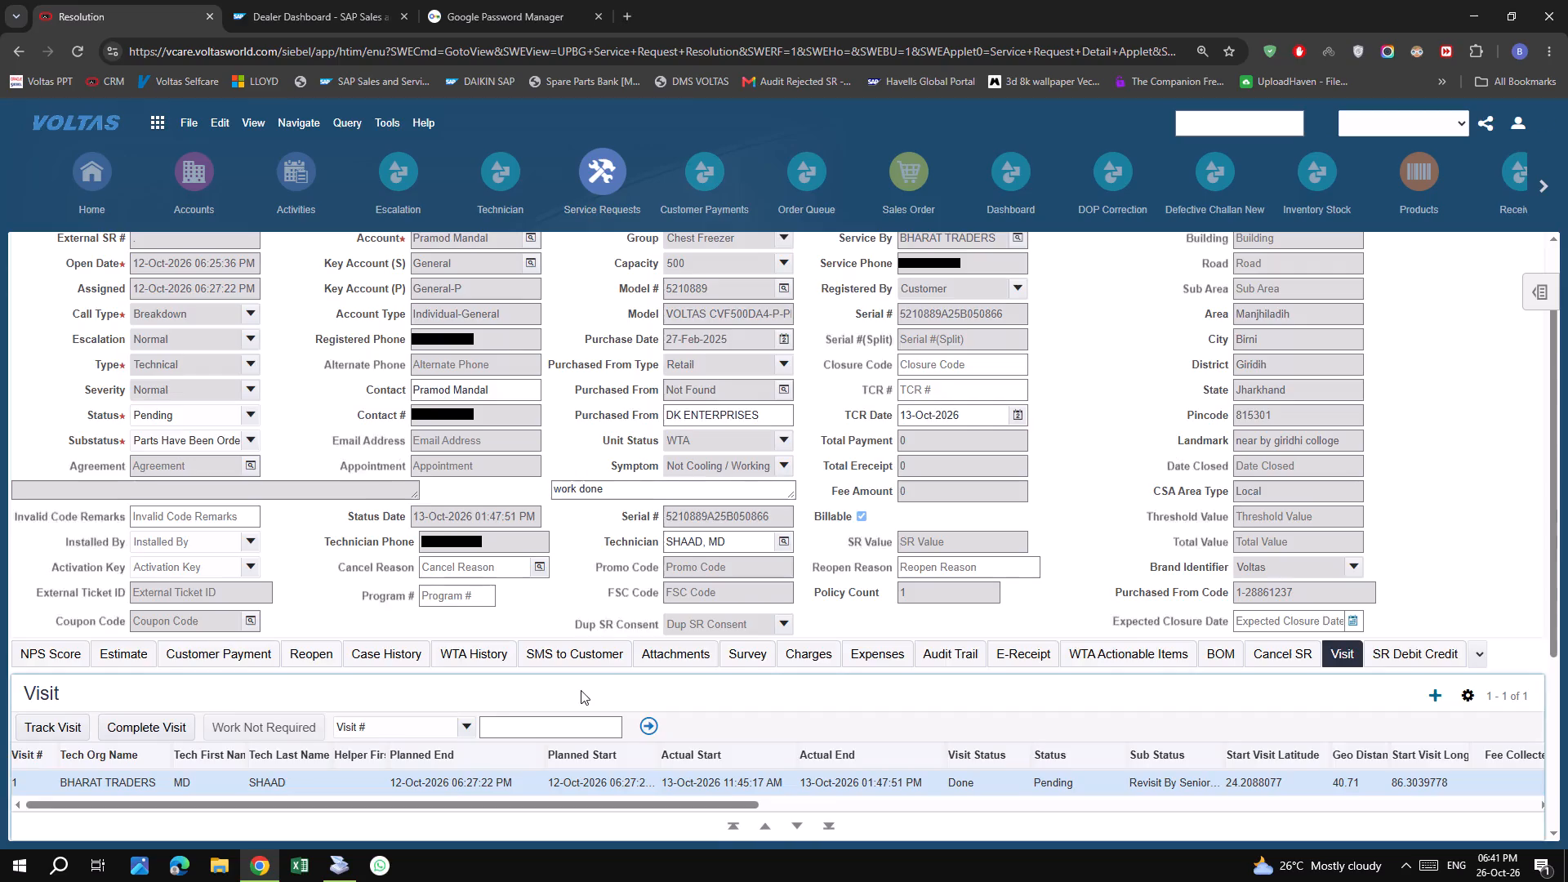
scroll(495, 737, down, 6)
scroll(510, 720, up, 5)
scroll(523, 707, down, 5)
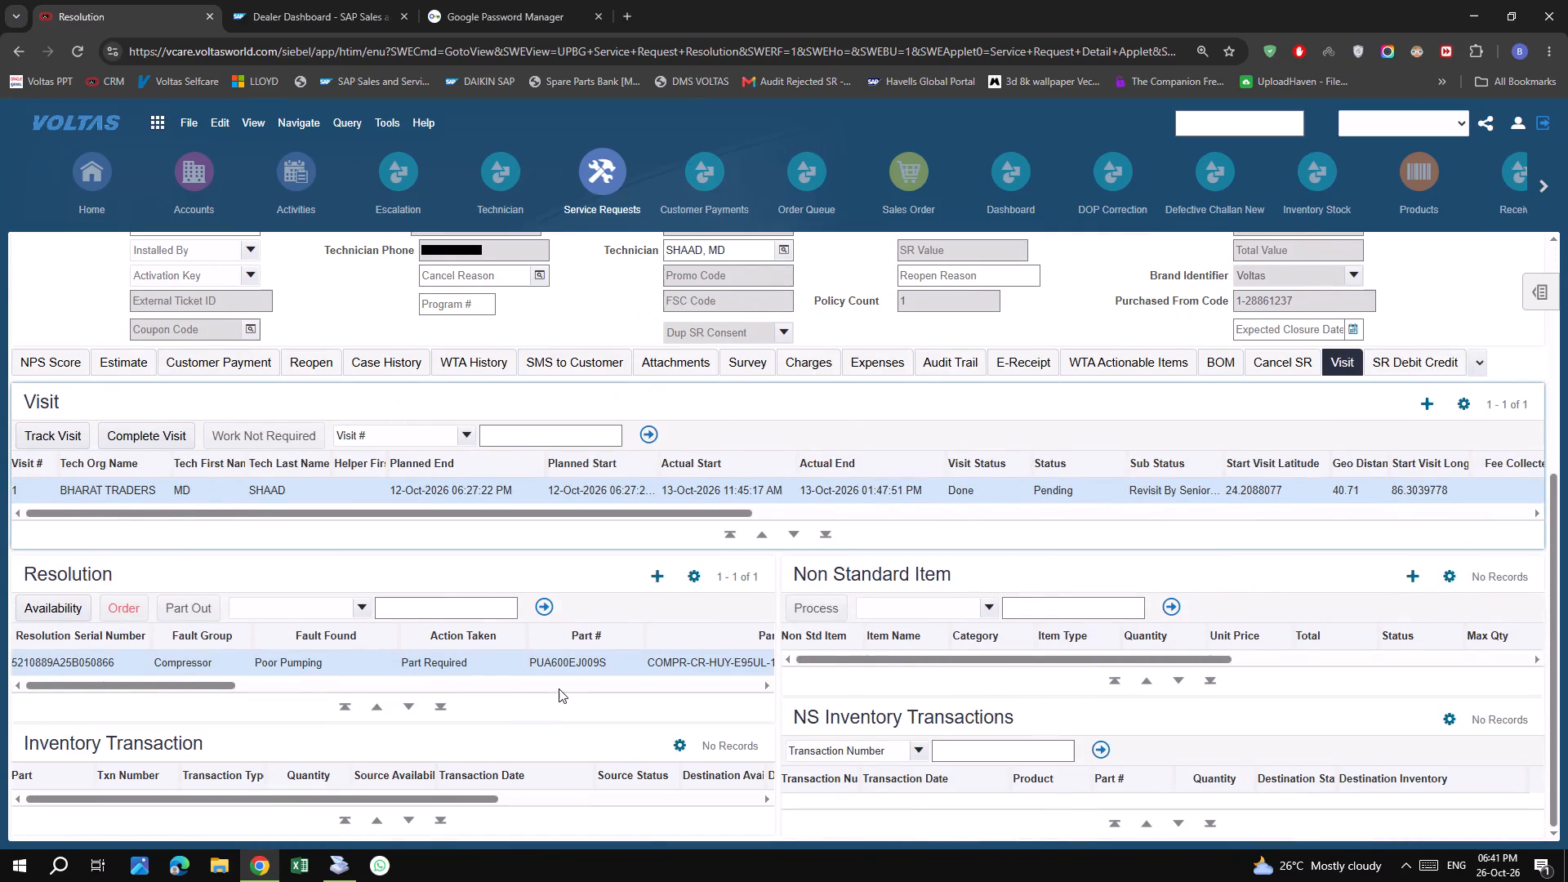
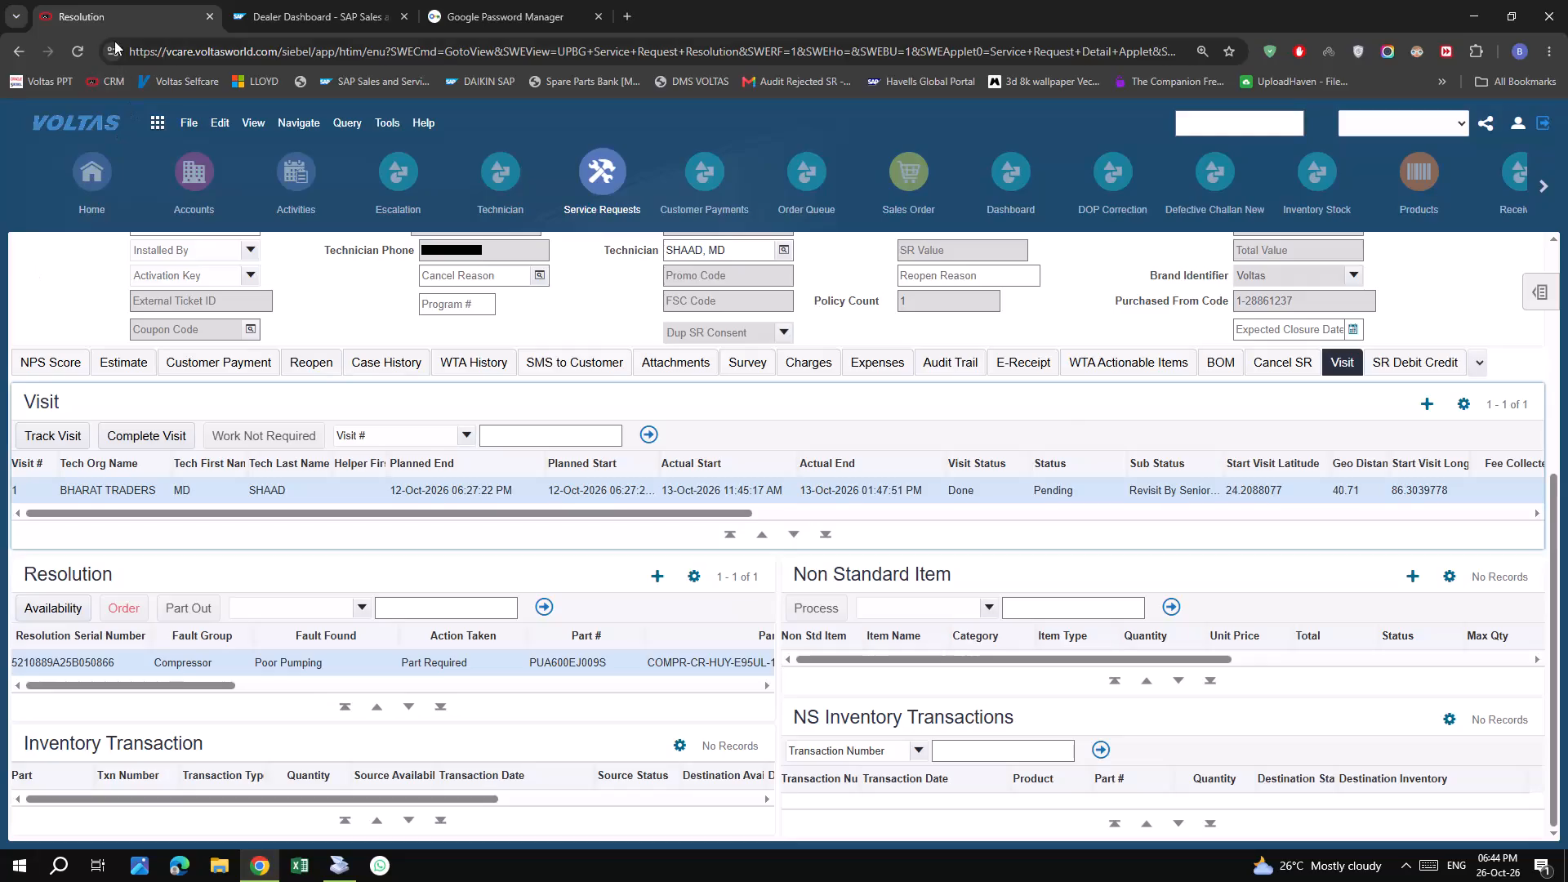
Reload the open service request and check its Visit and Resolution records.
click(86, 51)
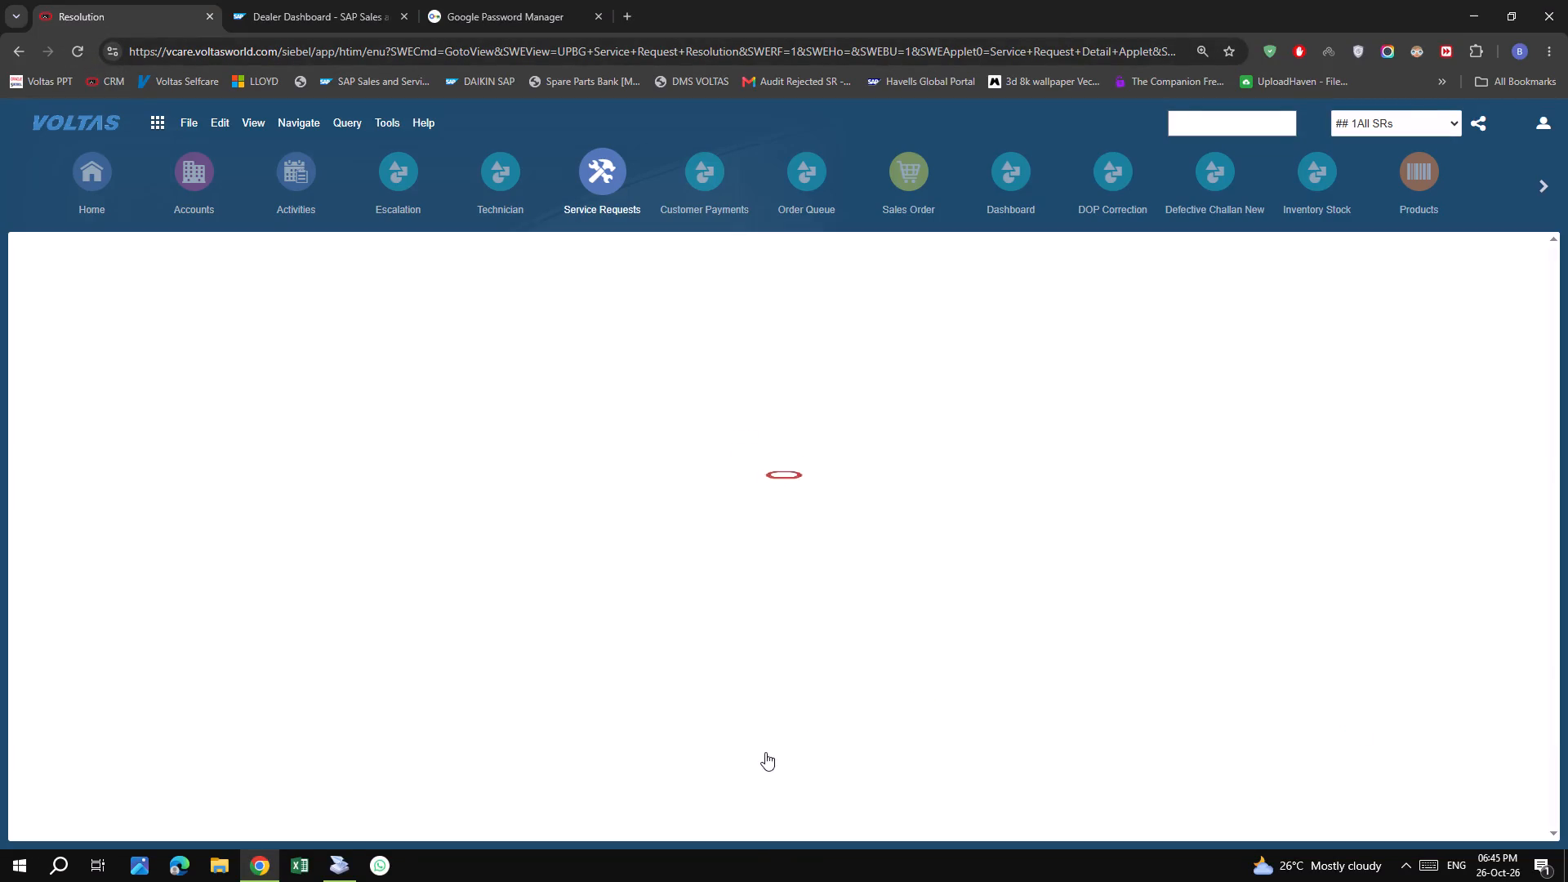
scroll(627, 742, down, 6)
scroll(630, 724, up, 3)
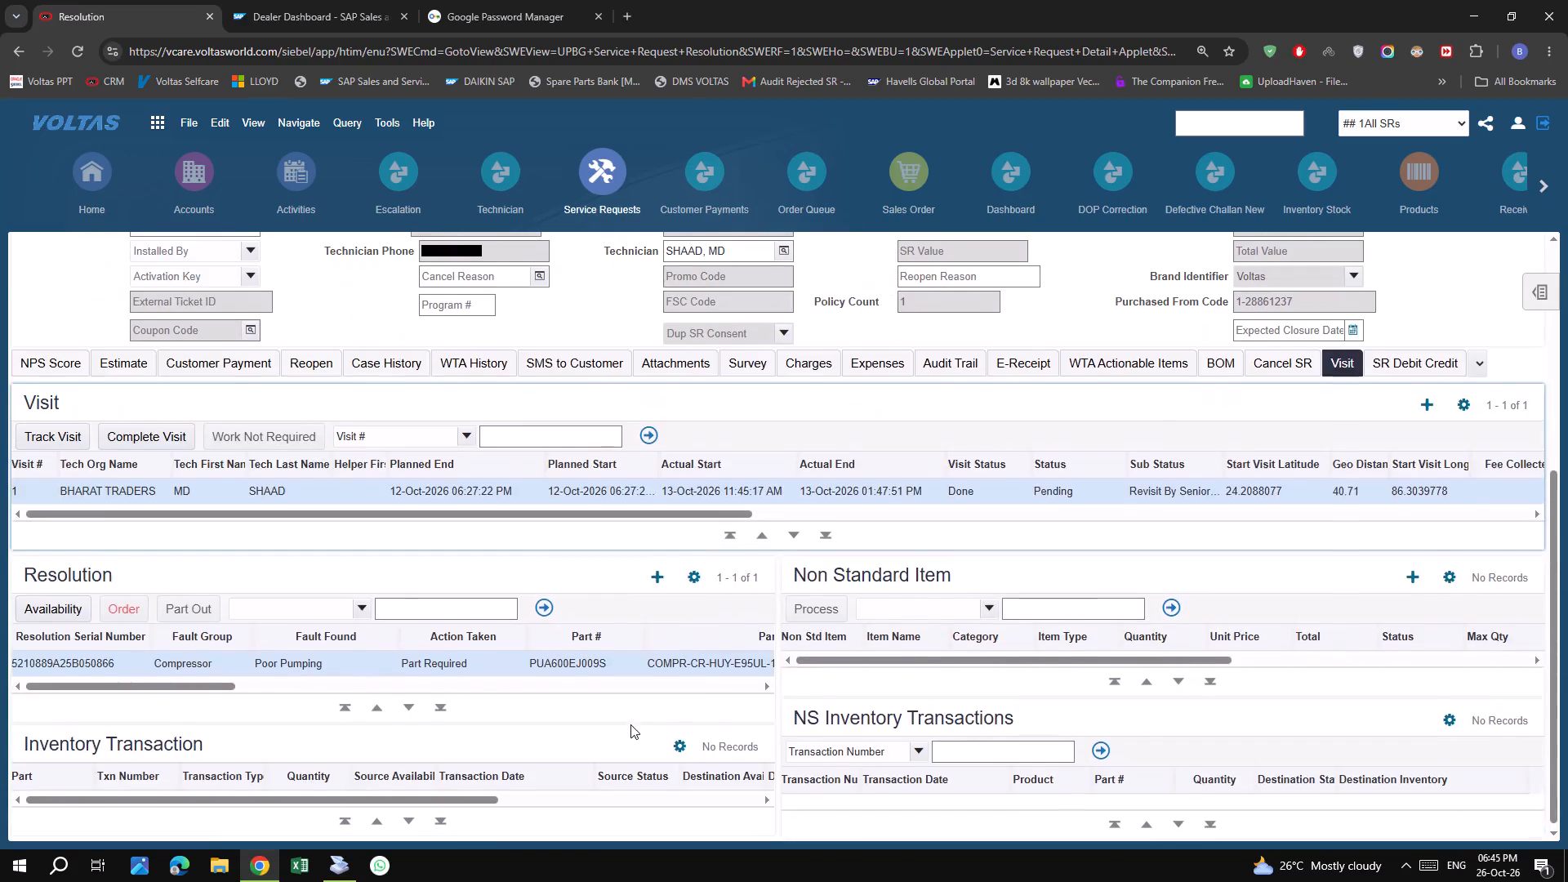
scroll(630, 724, up, 3)
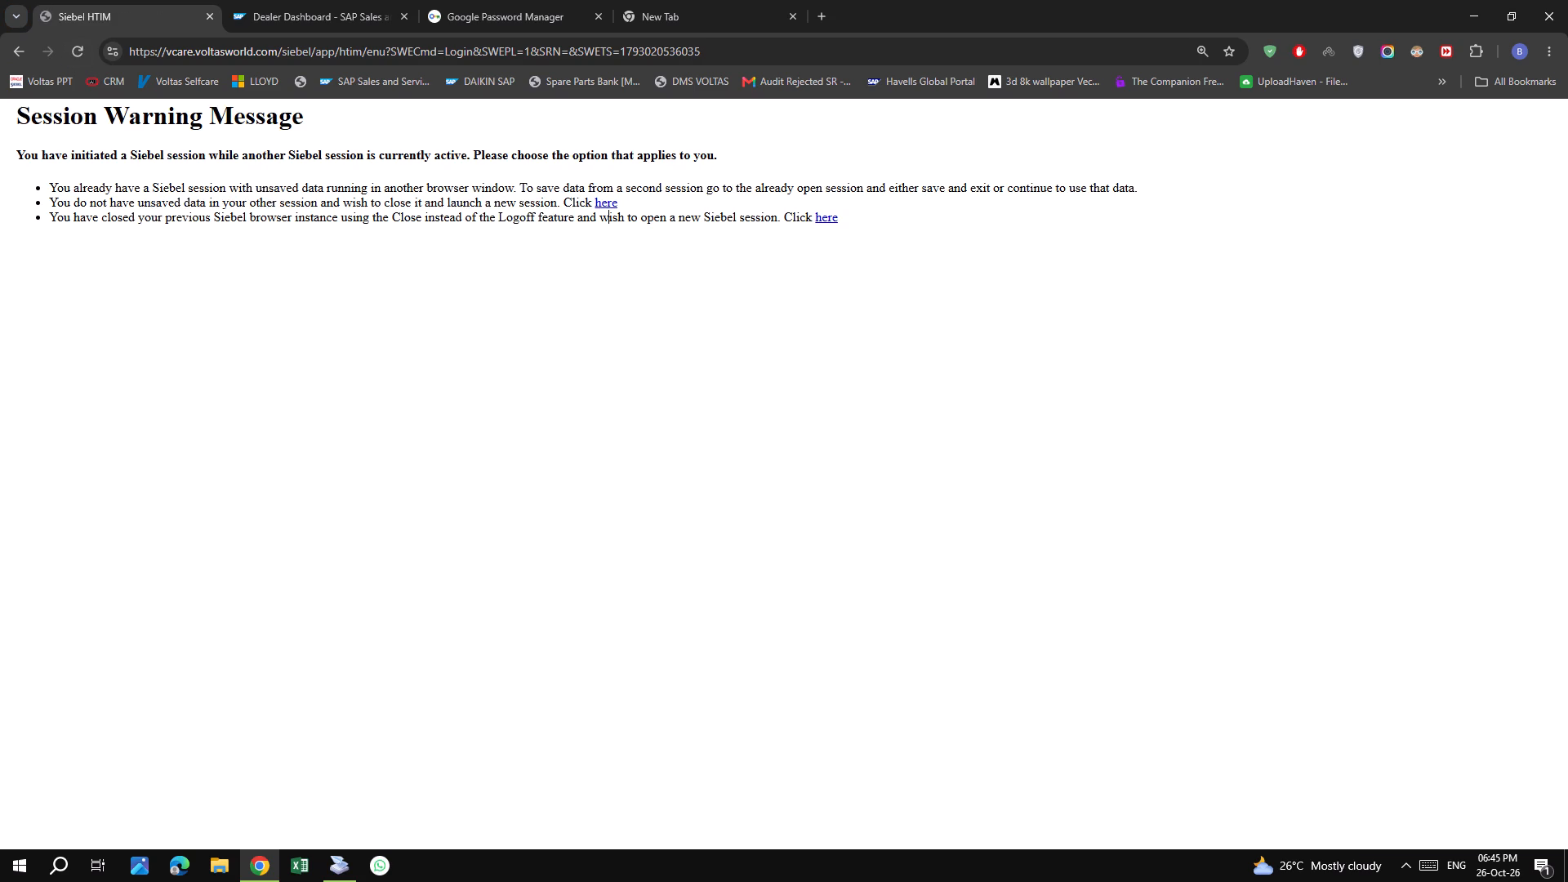
Close the other active Siebel session, launch a new one and log in to Voltas CRM with the saved credentials.
click(610, 201)
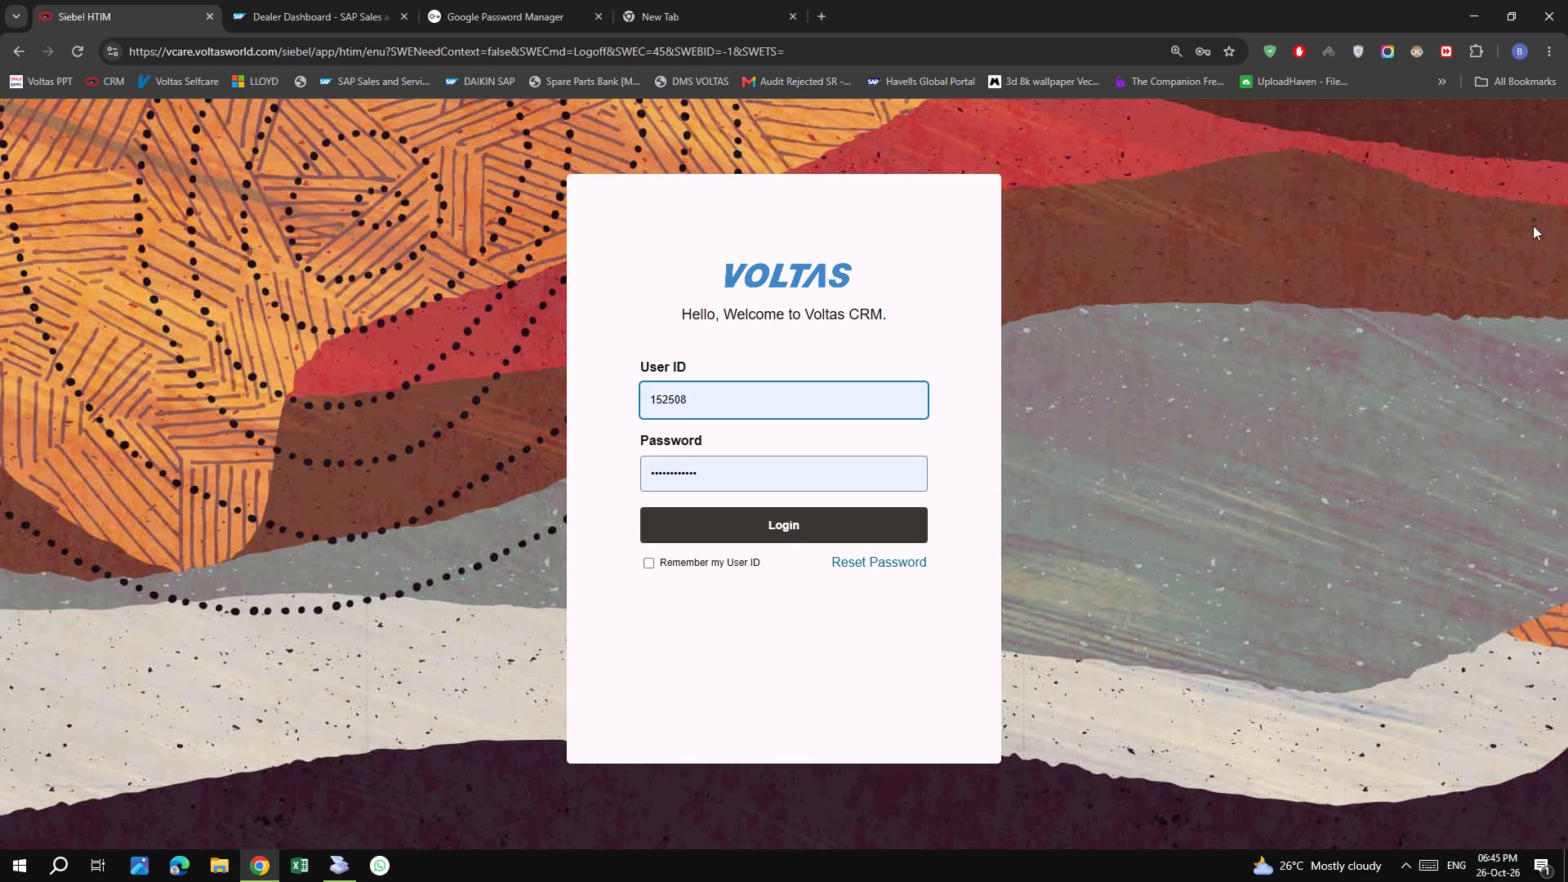
click(764, 523)
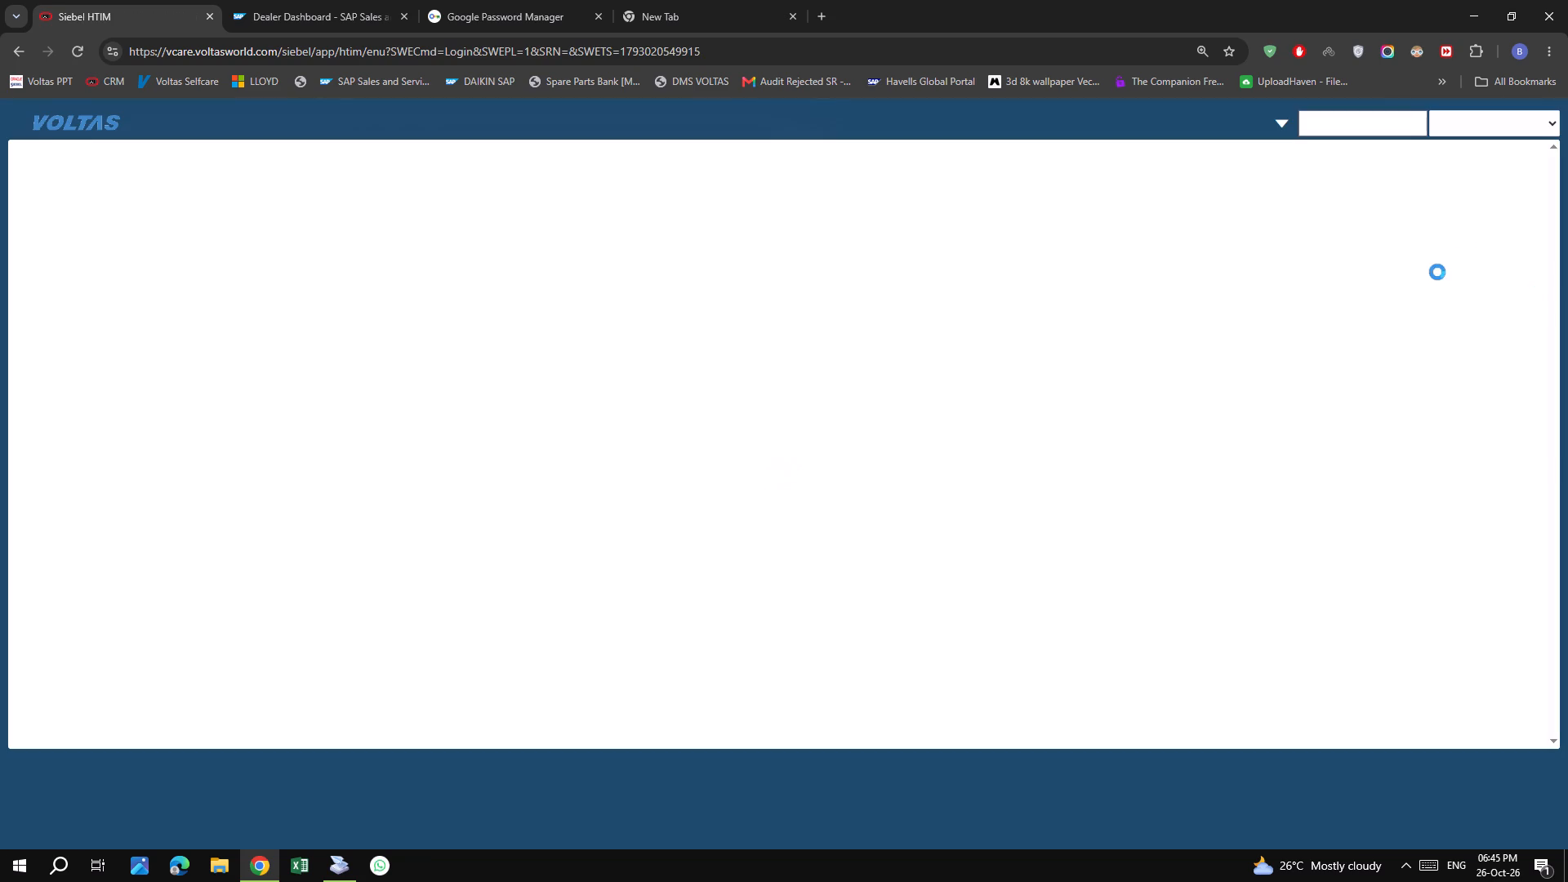
Filter the service requests with the Open SRs saved query.
click(1401, 125)
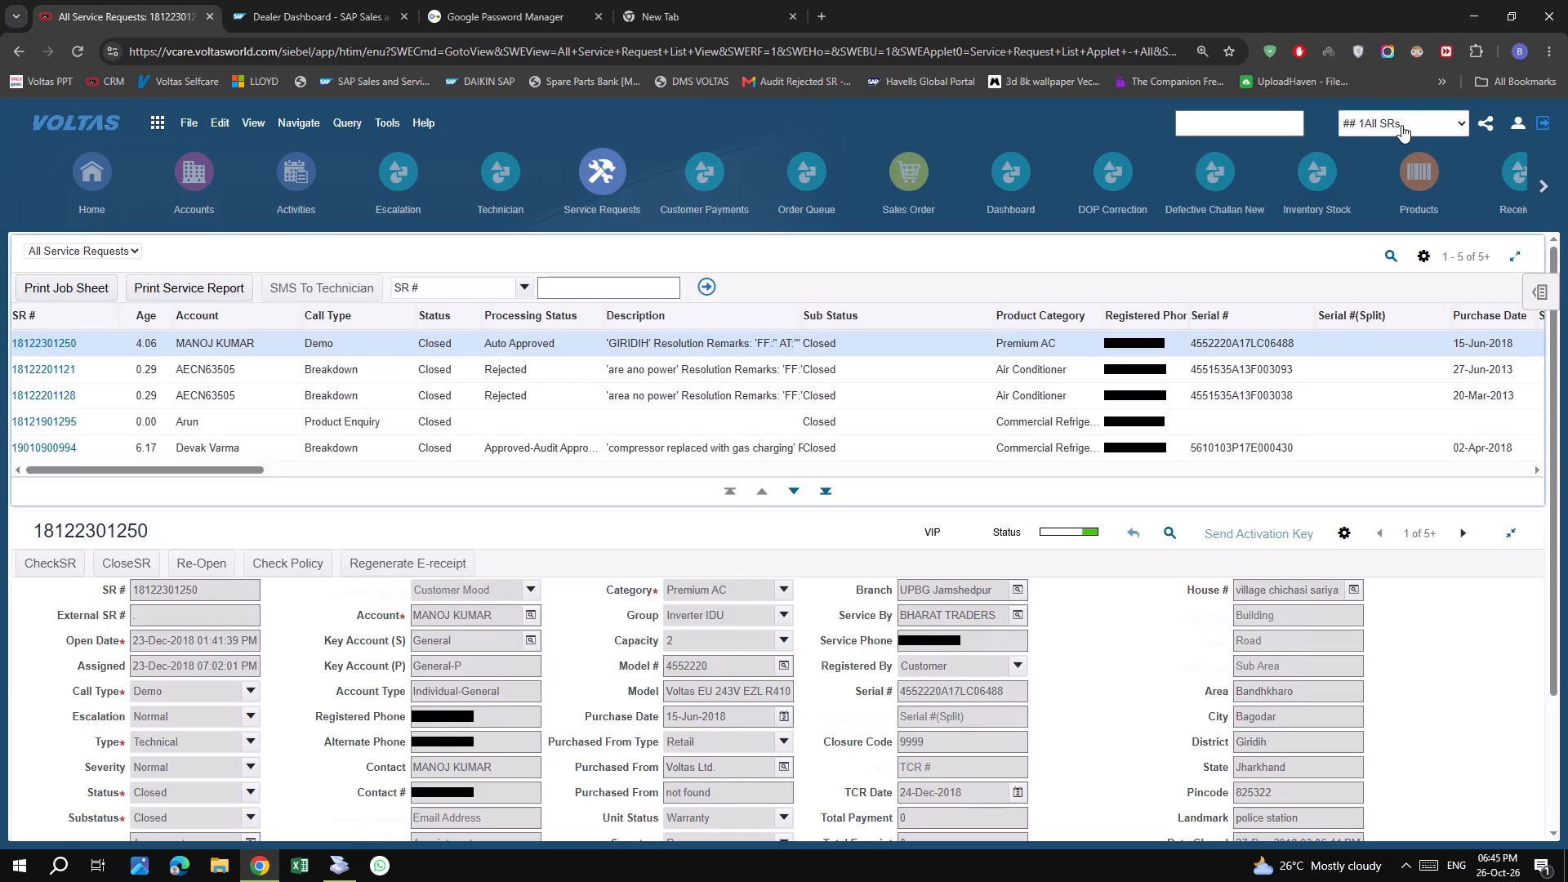
click(1416, 394)
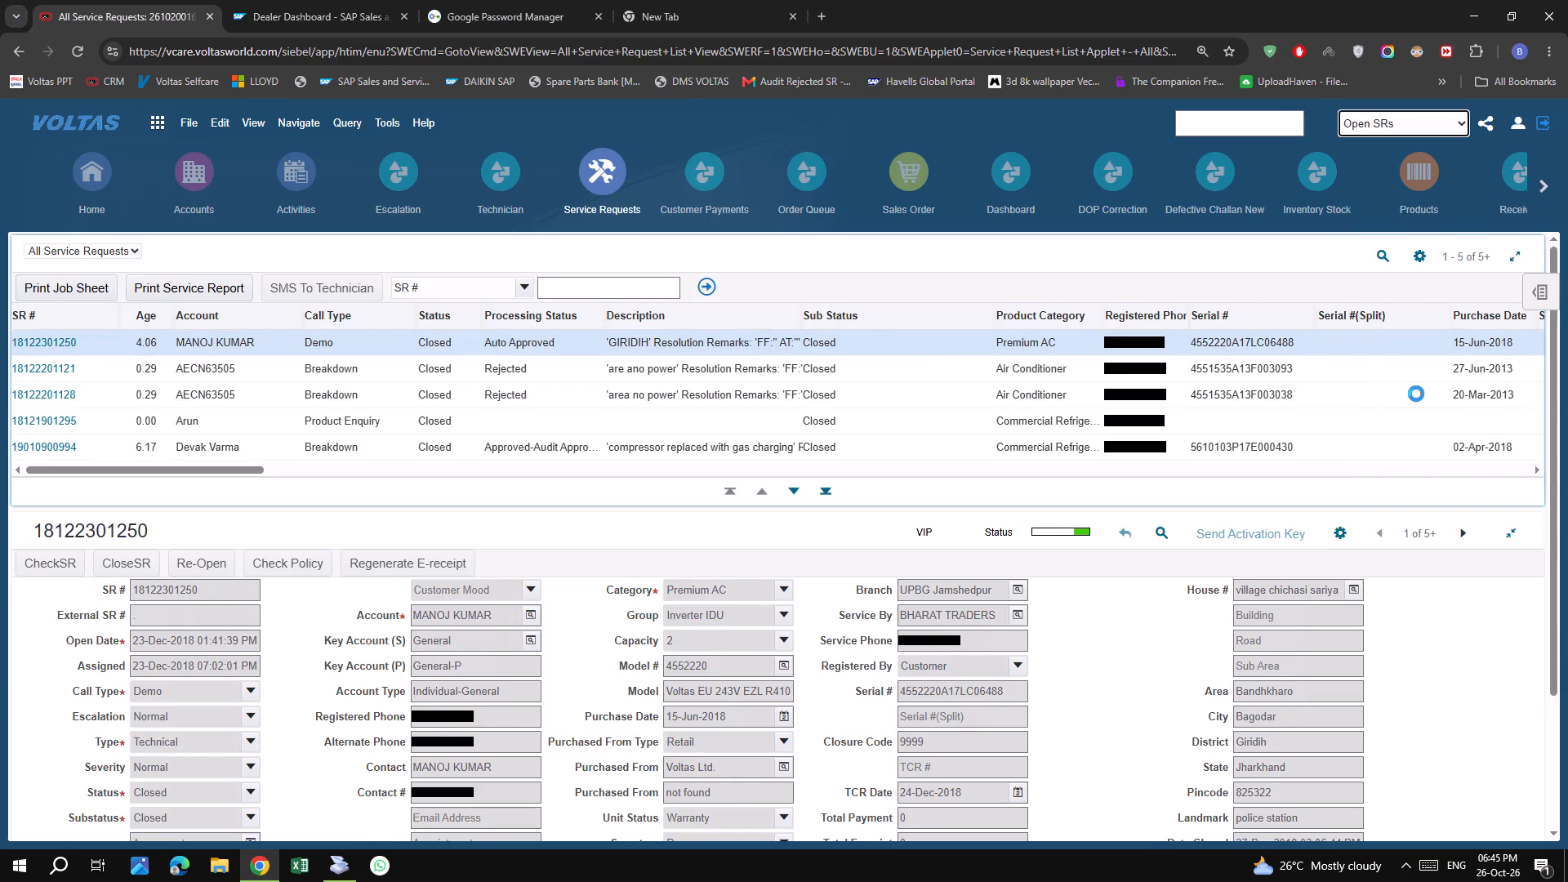
Switch the service request list to the Pending SRs saved query and expand it to show more rows.
click(1414, 132)
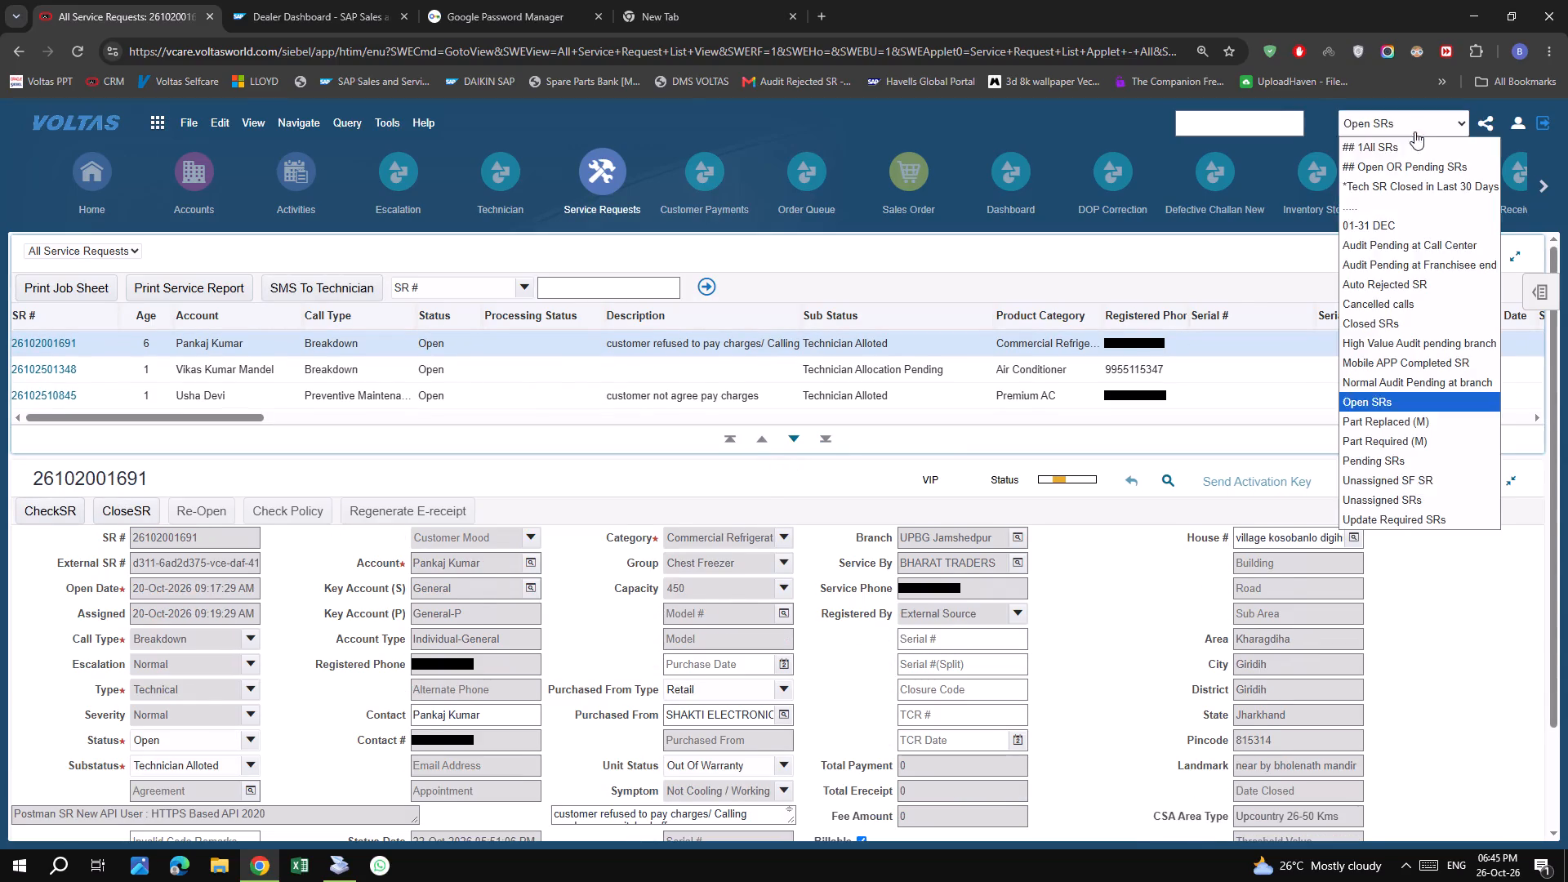
click(1437, 452)
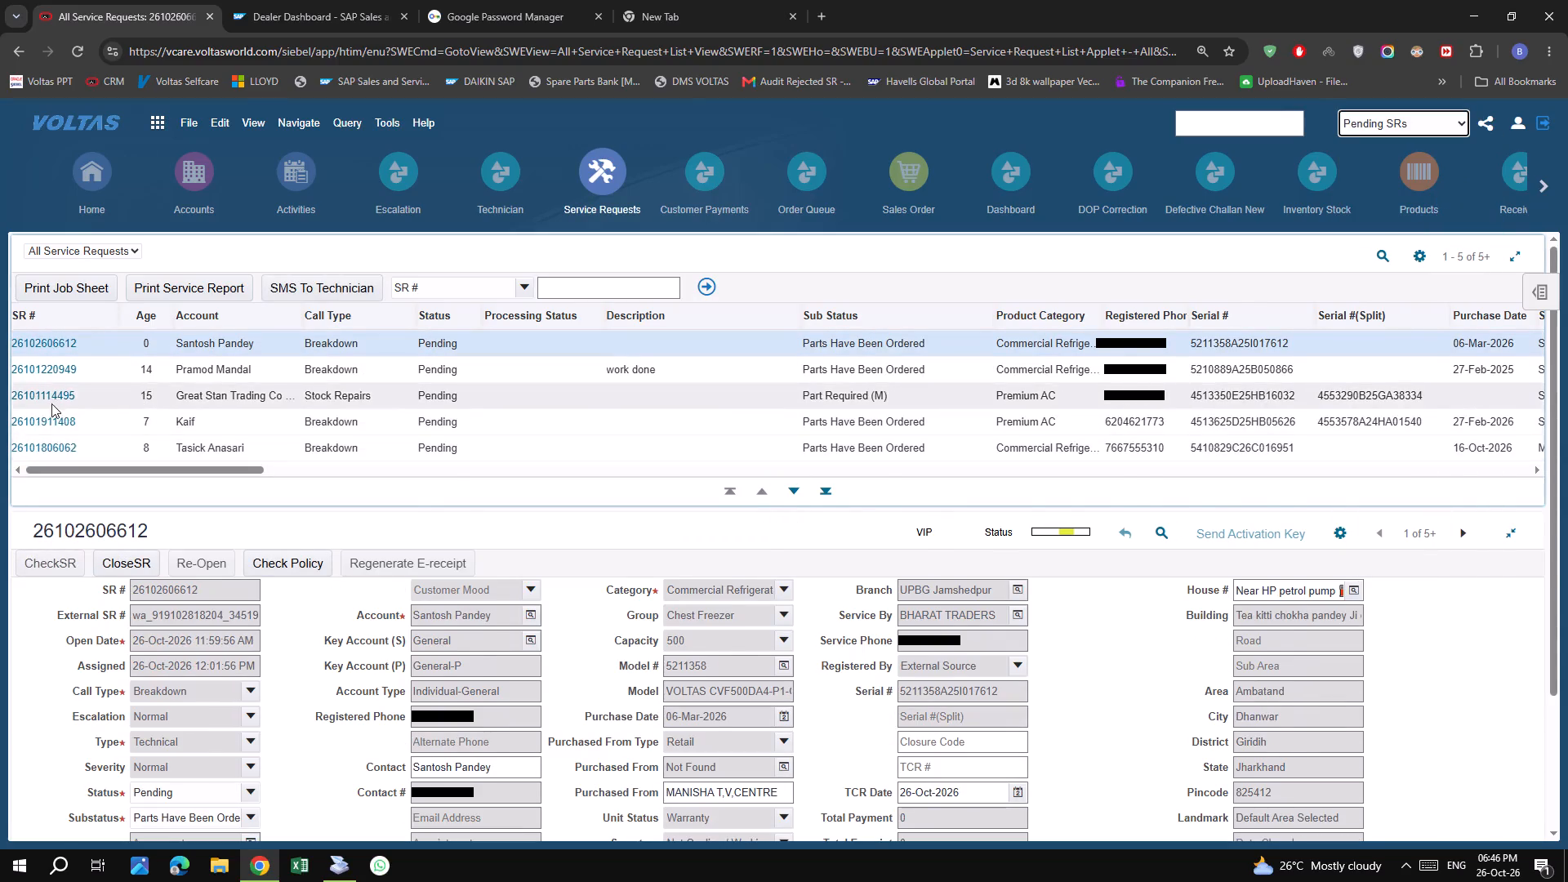
click(1513, 256)
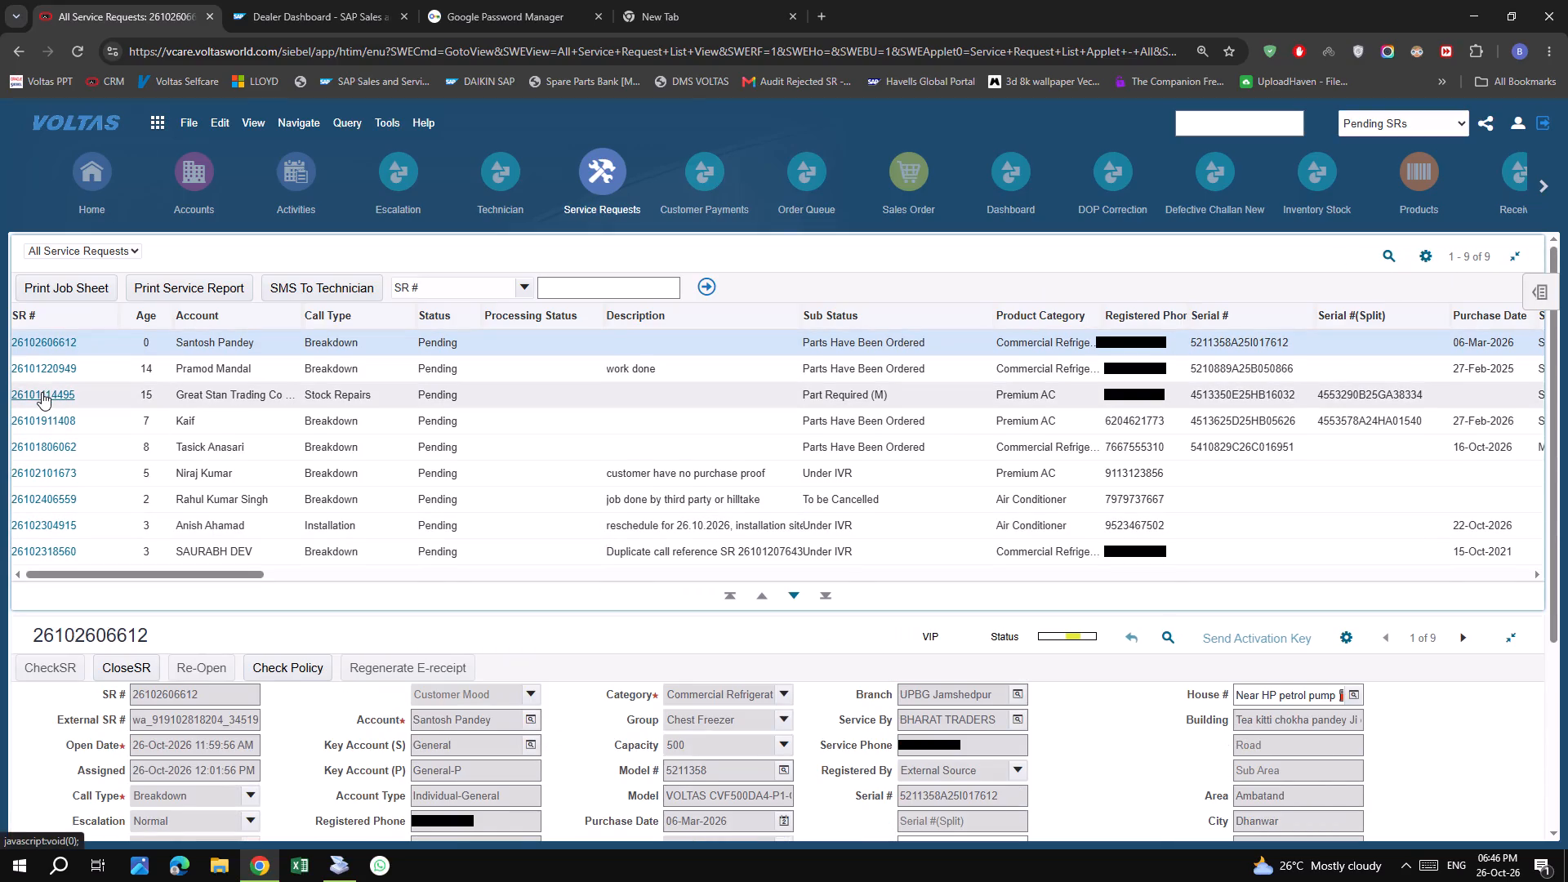
click(42, 392)
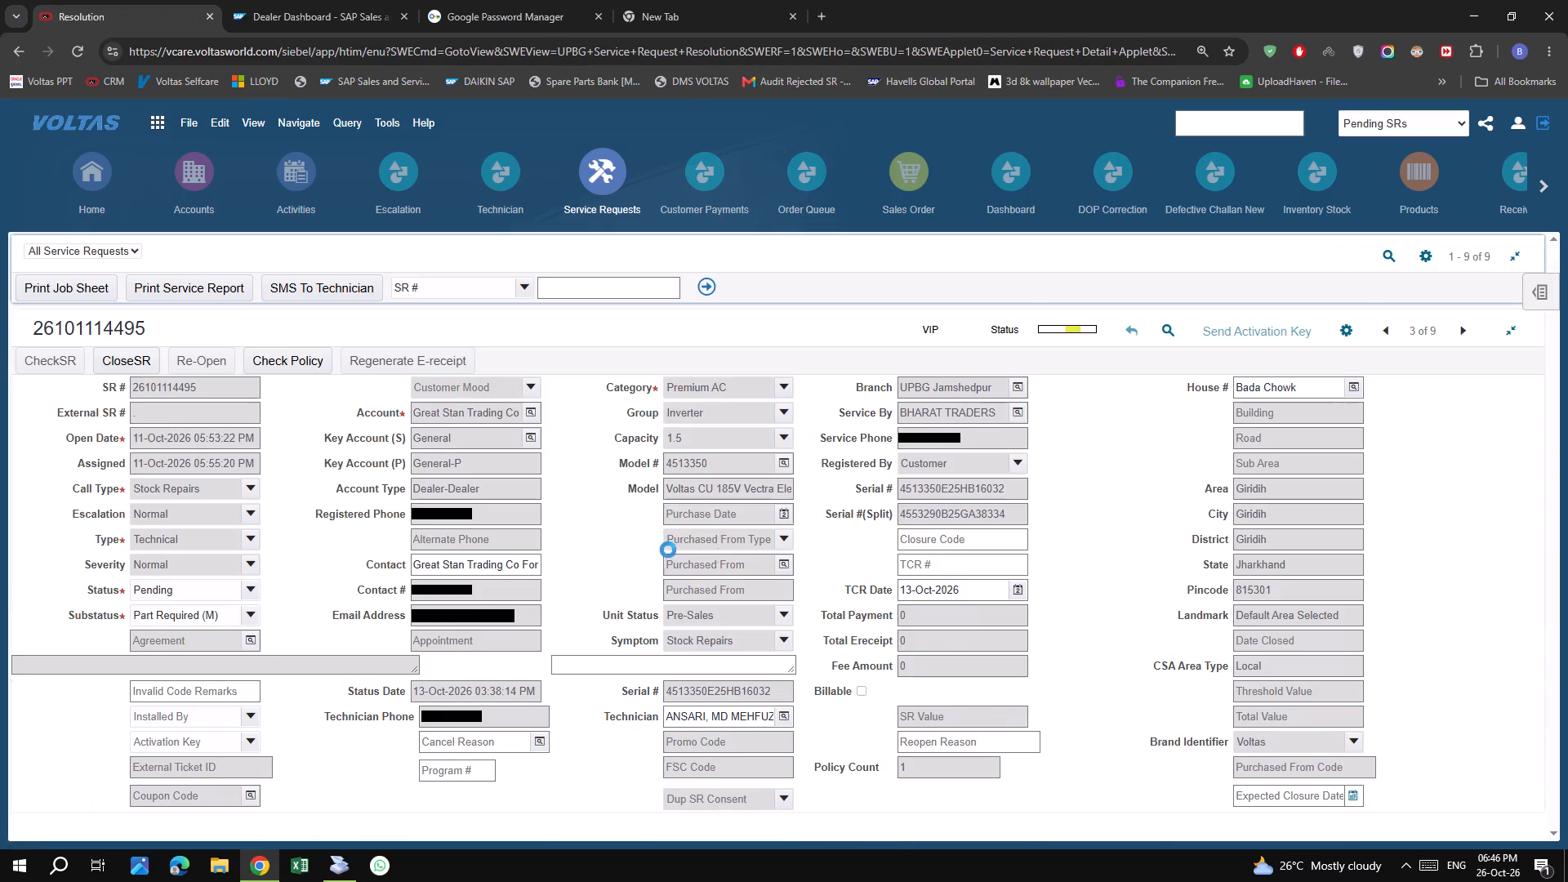
scroll(760, 688, down, 4)
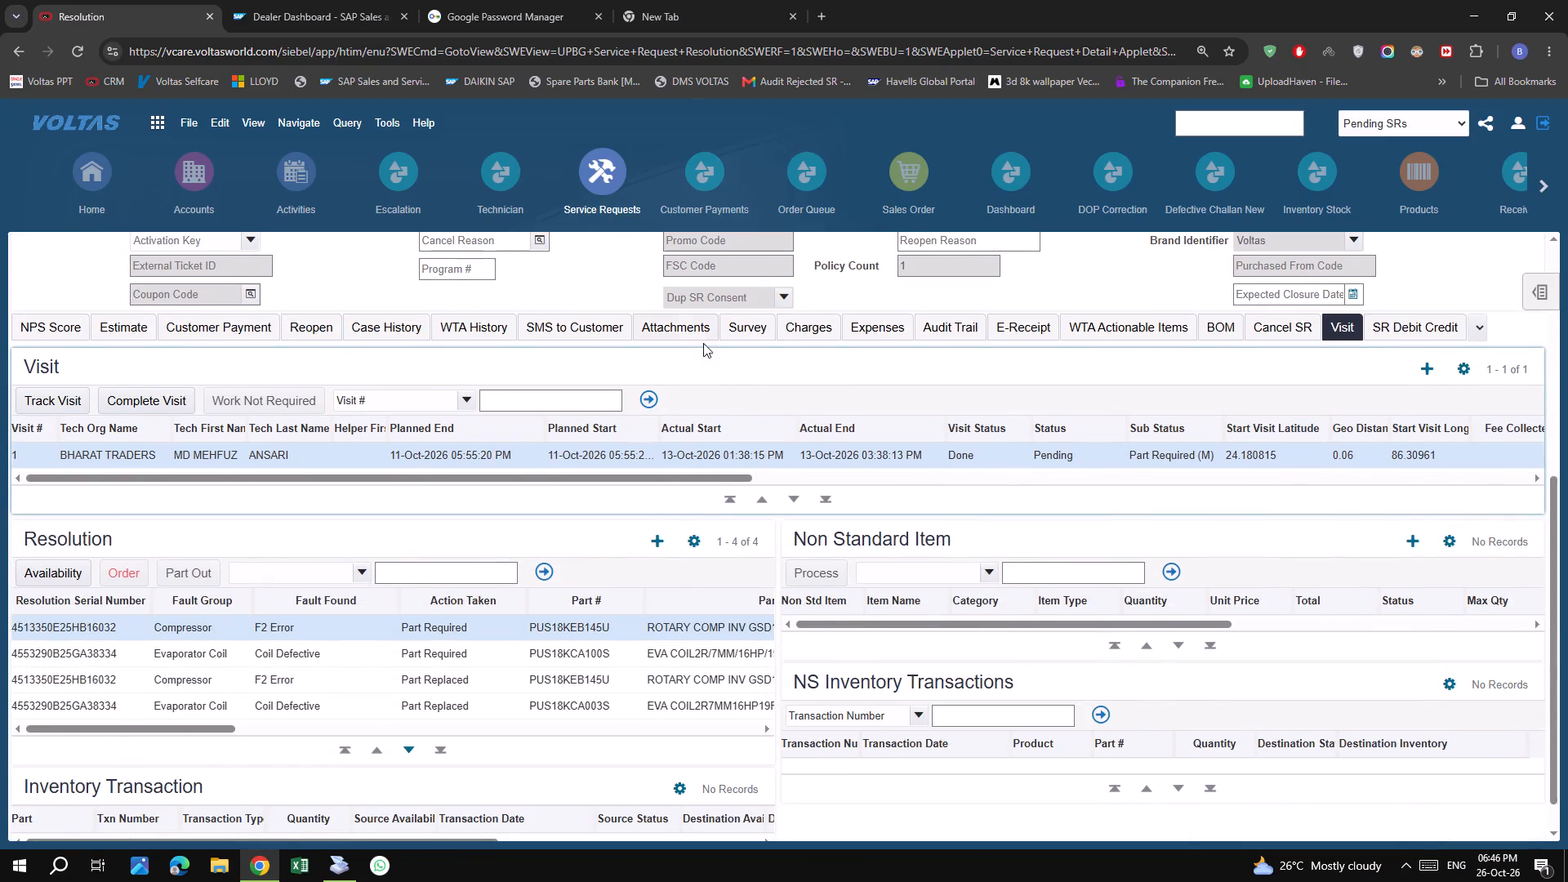
click(684, 322)
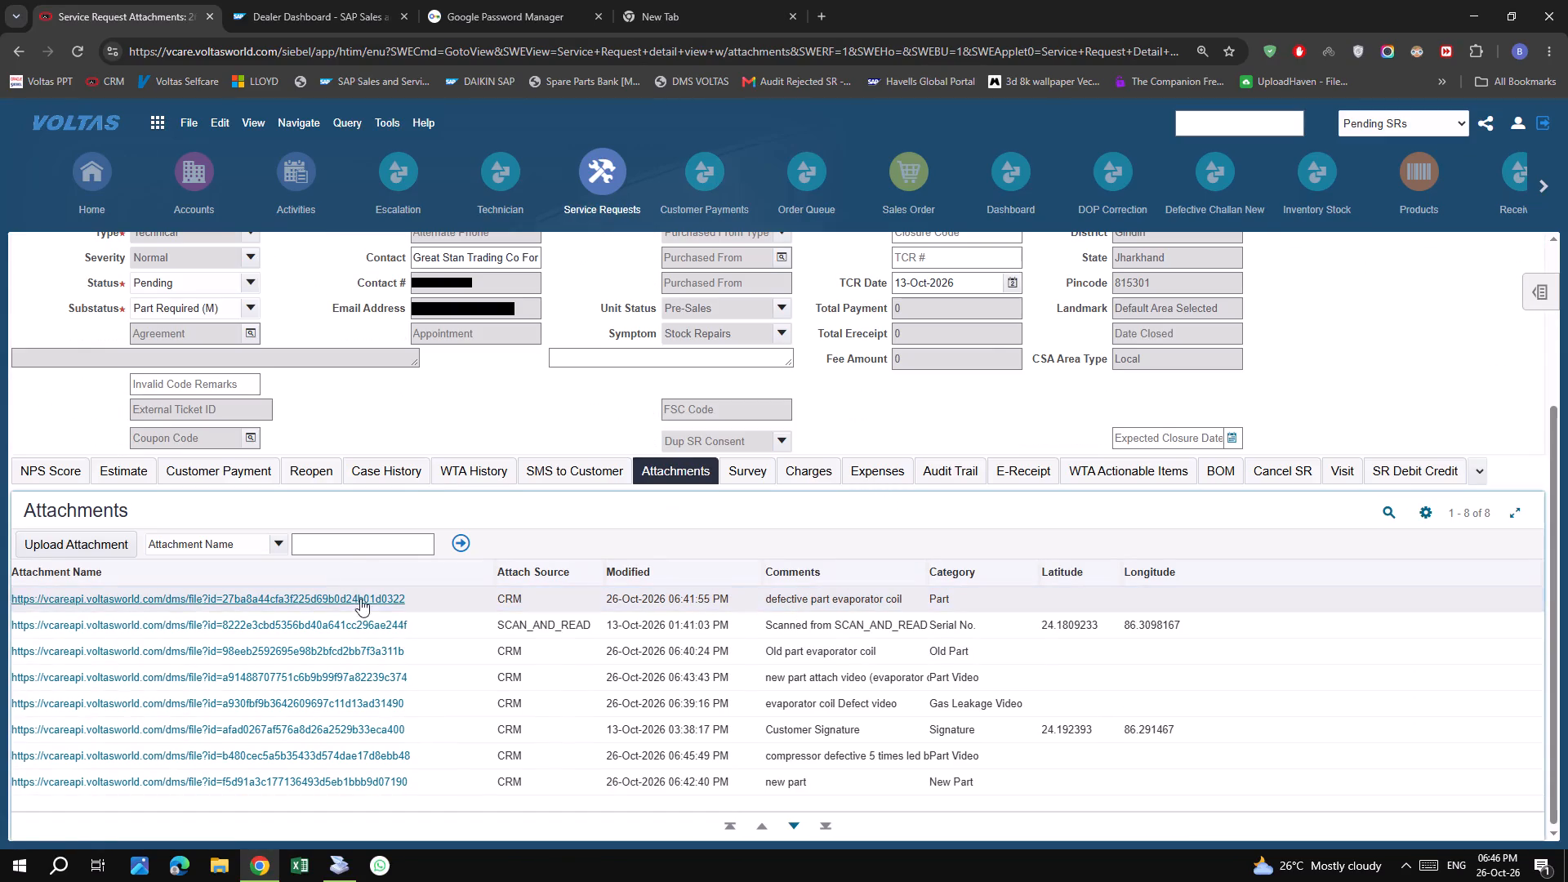
Examine the defective evaporator coil photo in the request's attachments up close, then close it.
click(360, 601)
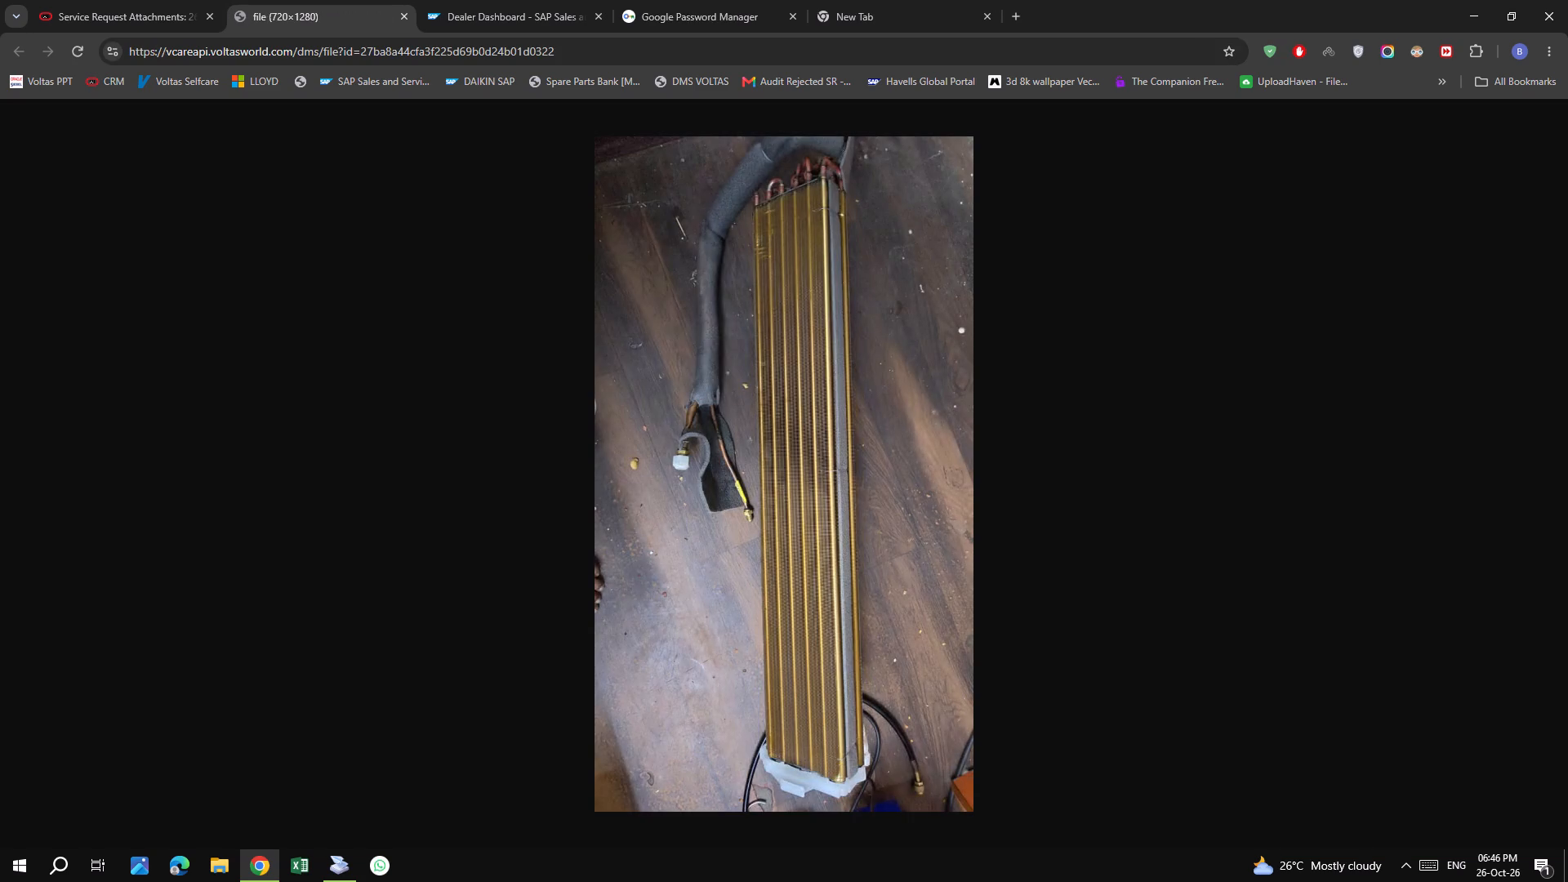
click(764, 572)
scroll(764, 572, up, 4)
scroll(764, 572, down, 7)
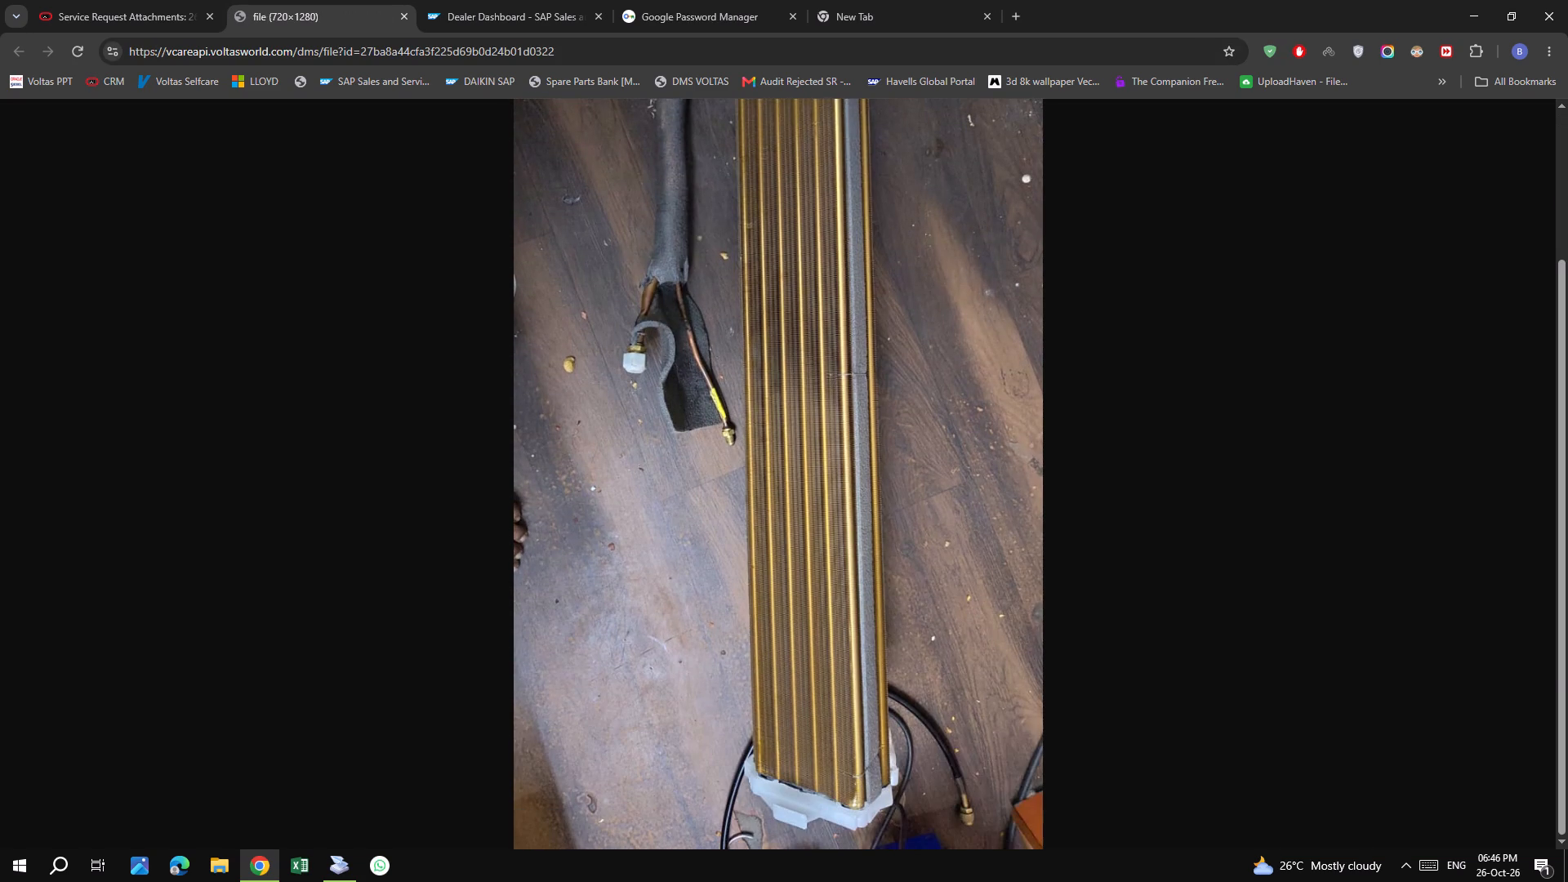
scroll(764, 572, up, 6)
click(764, 572)
click(764, 572)
click(764, 572)
click(403, 16)
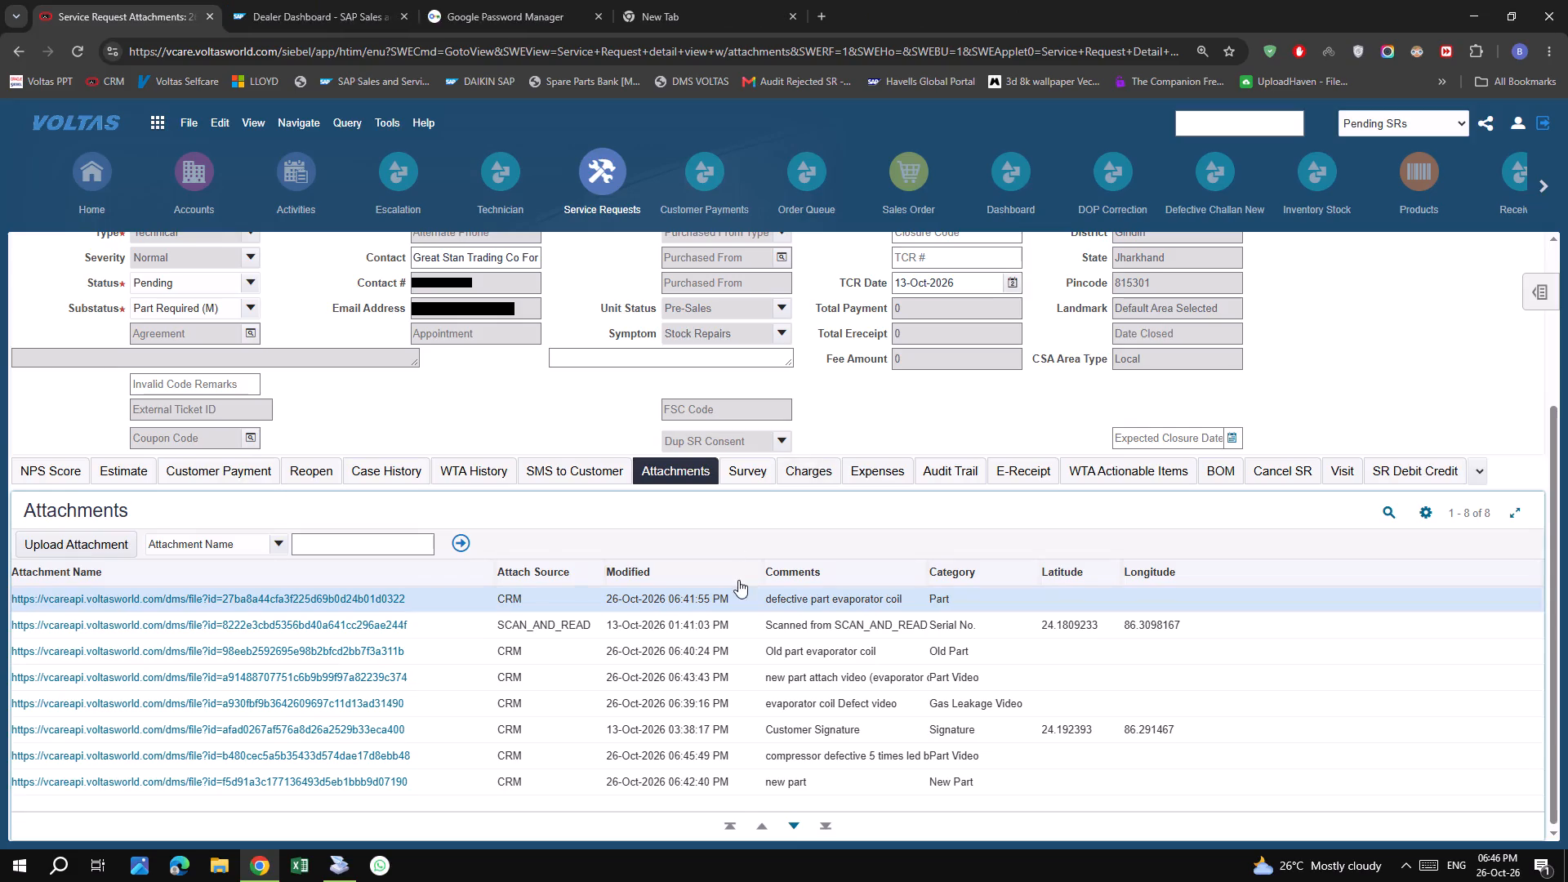
View the scanned serial number photo in the request's attachments, then close it.
click(375, 626)
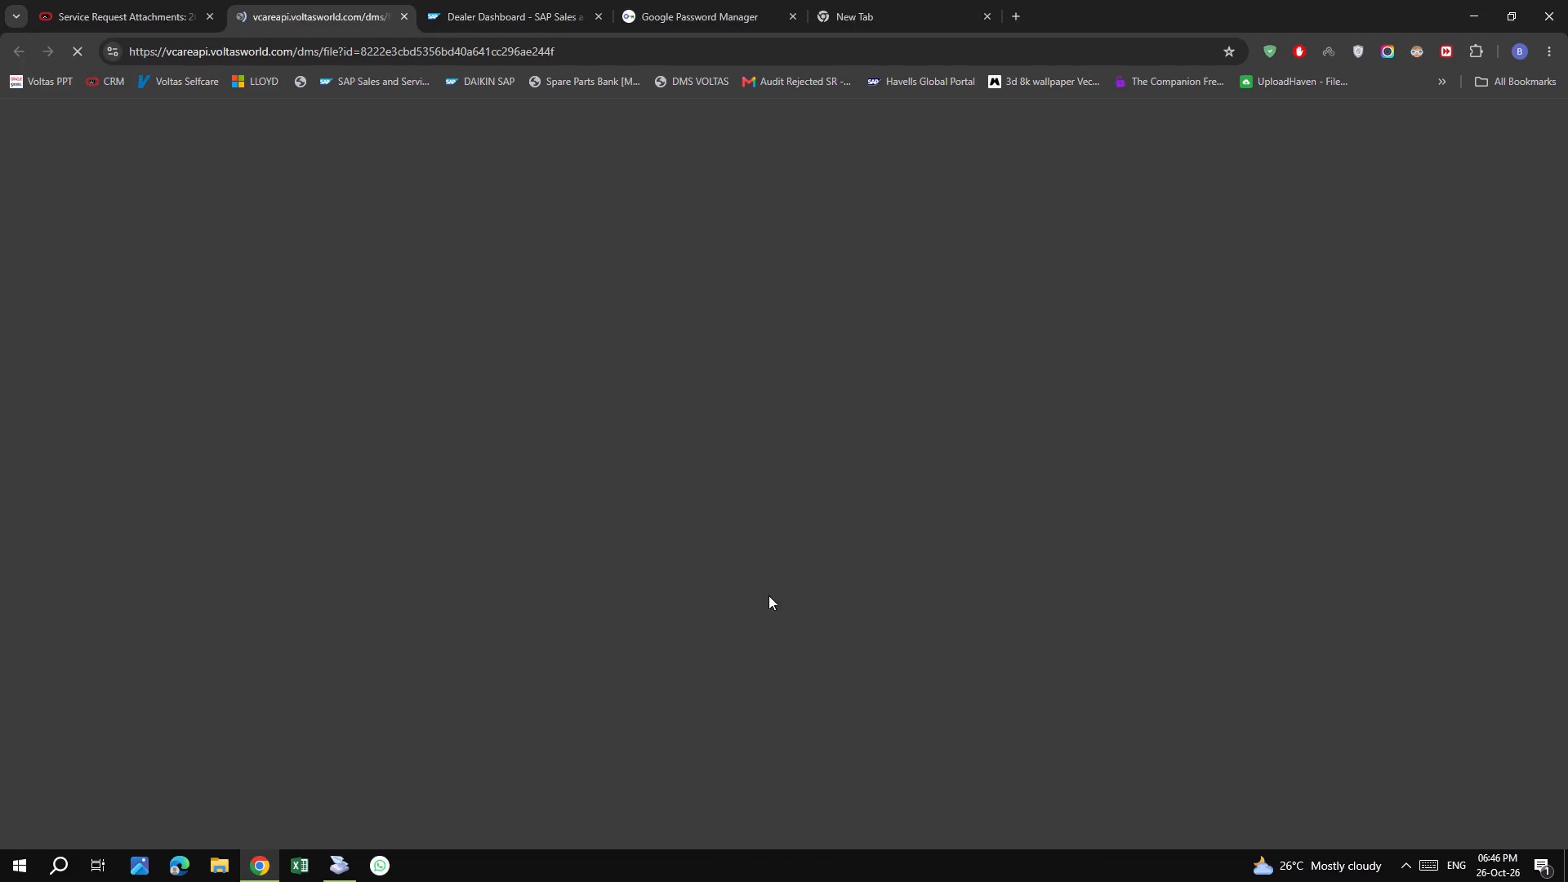
click(753, 474)
click(753, 474)
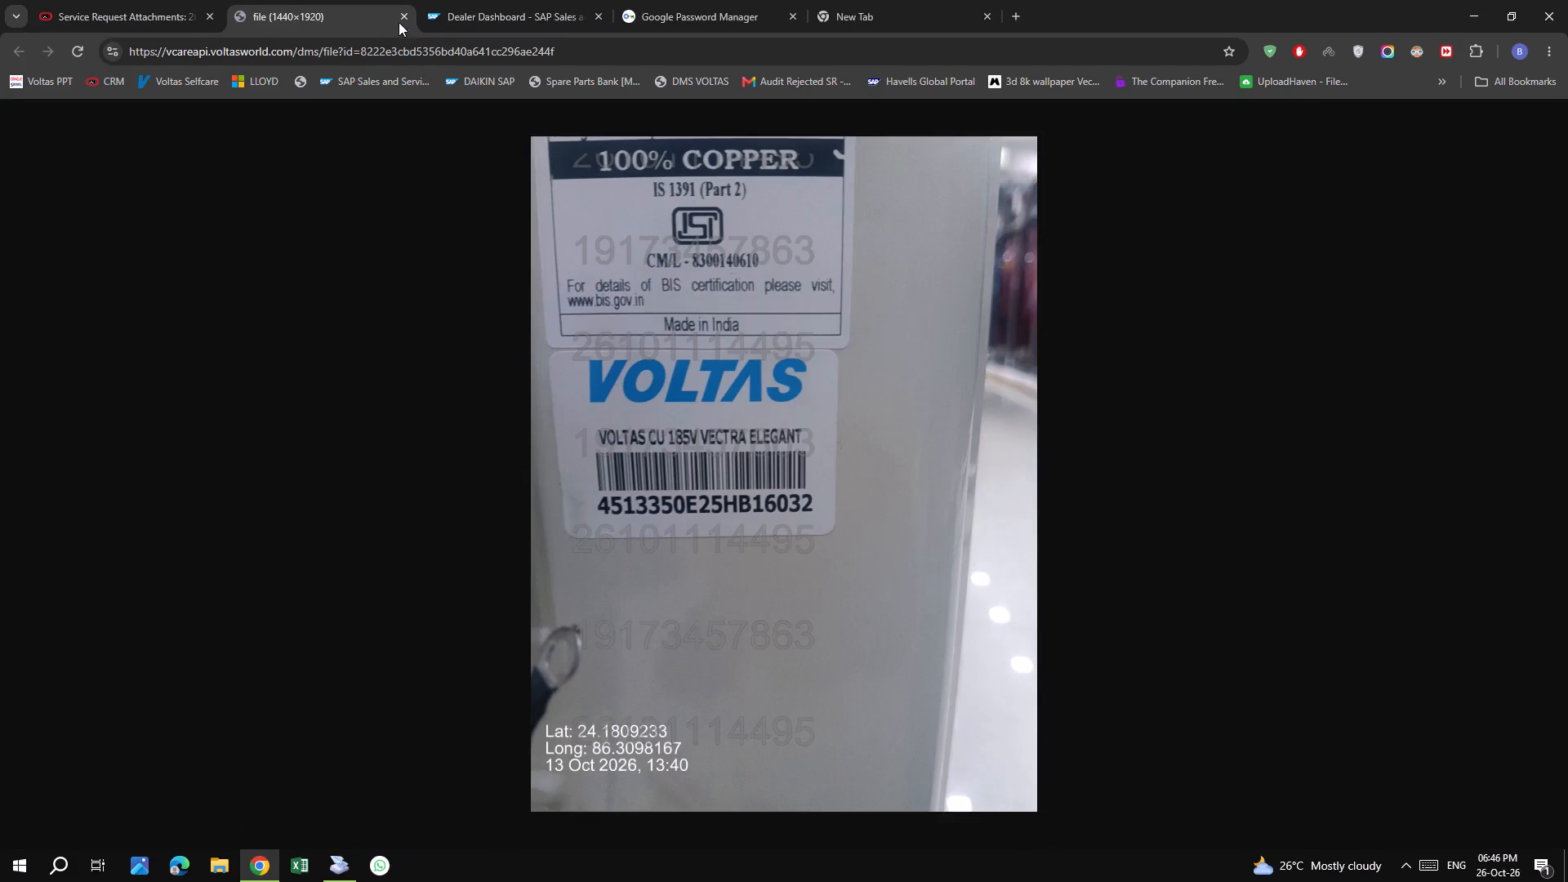
click(399, 20)
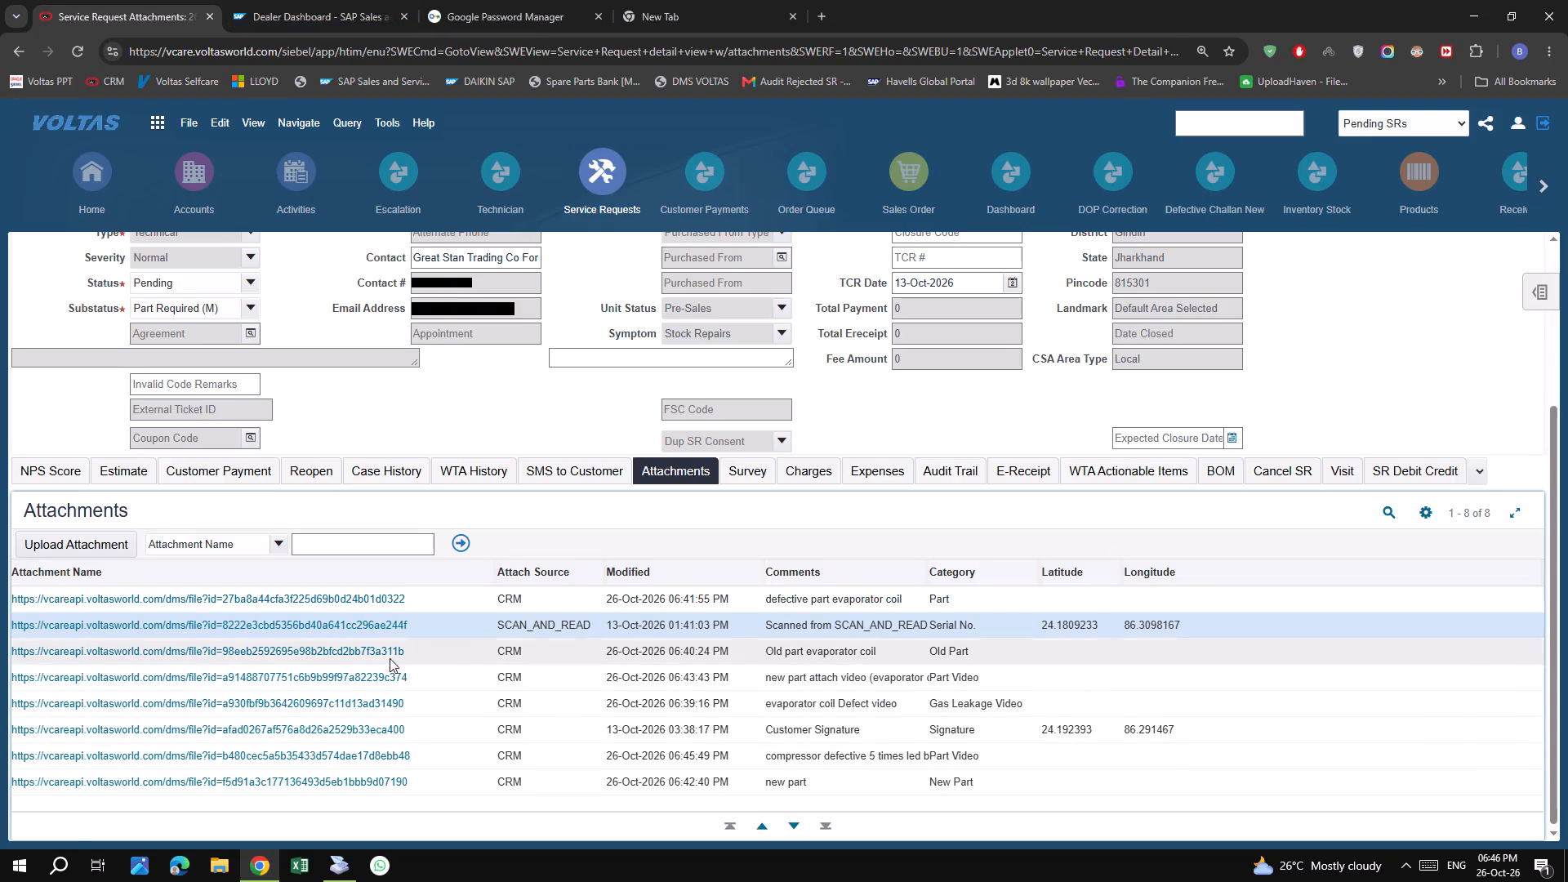
Inspect the part label in the old evaporator coil attachment up close, then close the image.
click(390, 653)
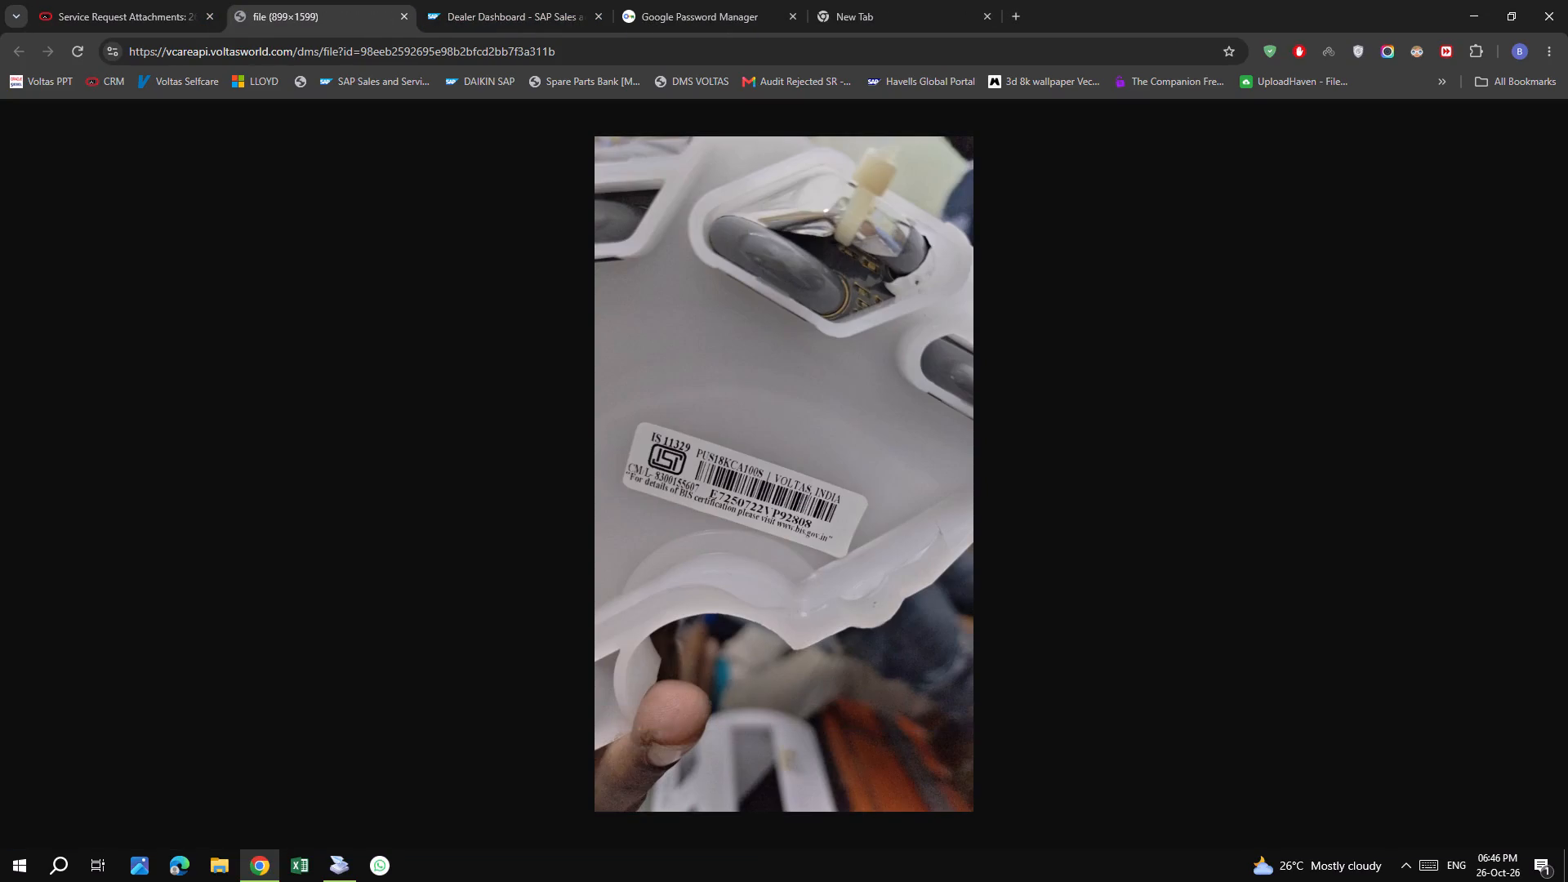
click(748, 637)
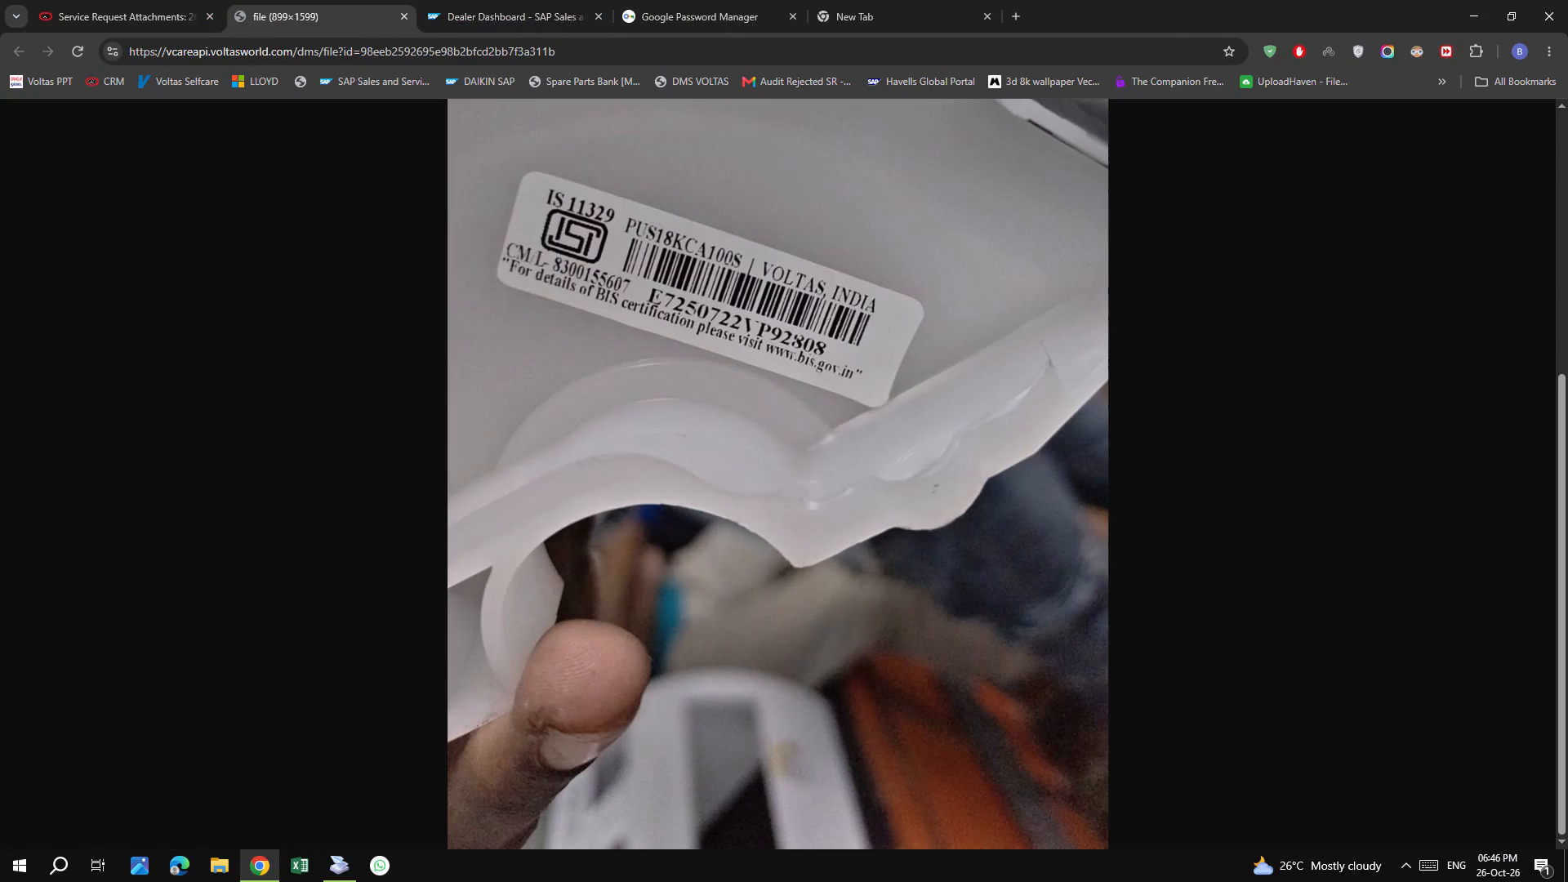
scroll(748, 637, up, 7)
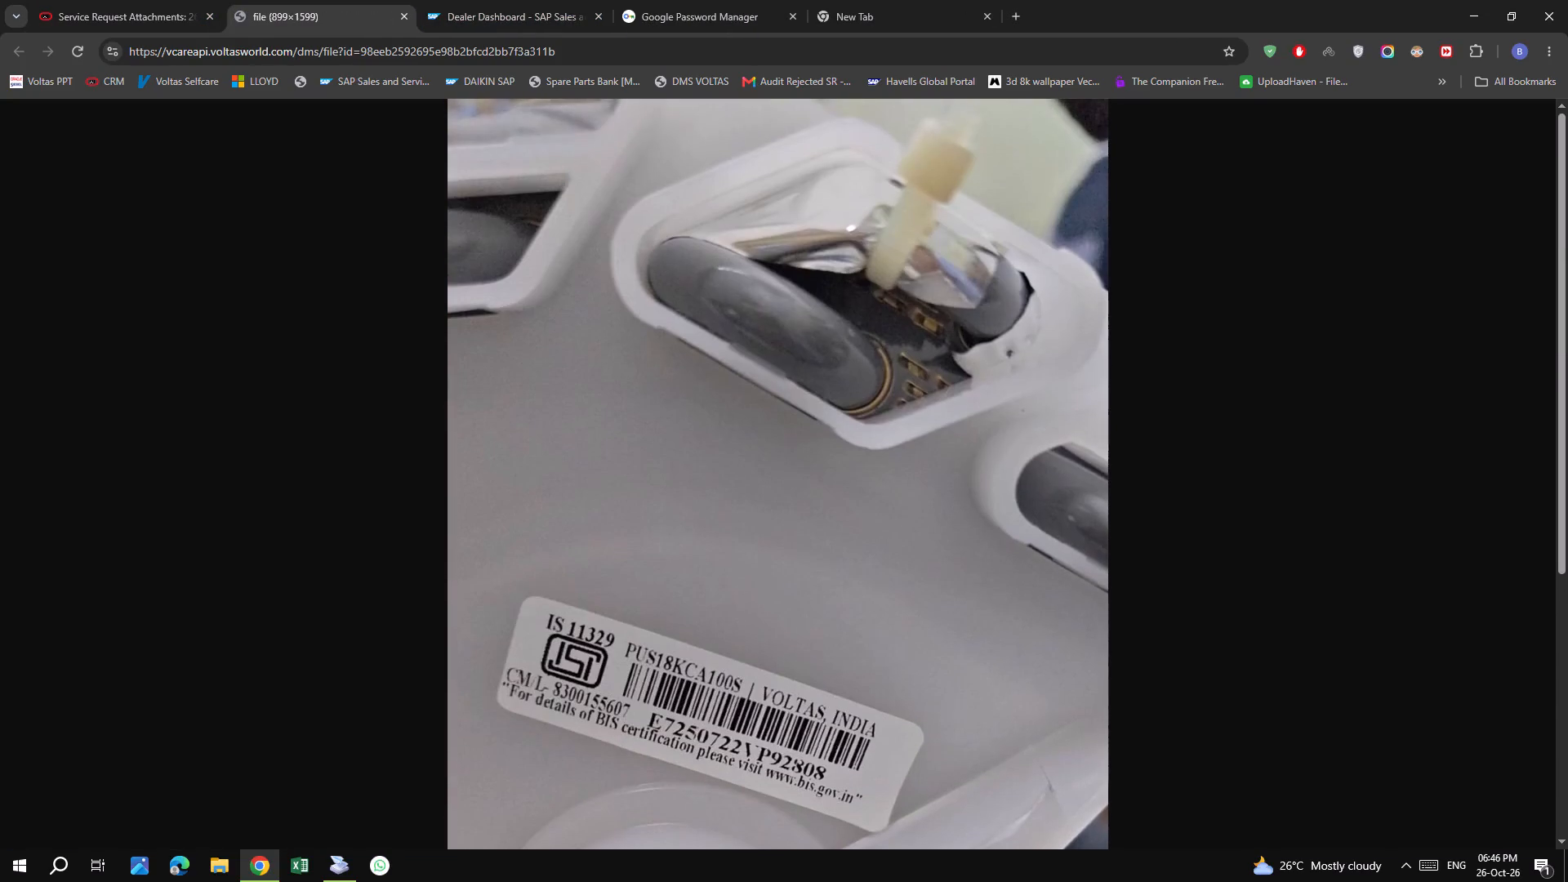
click(856, 495)
click(860, 268)
scroll(875, 346, up, 4)
click(407, 16)
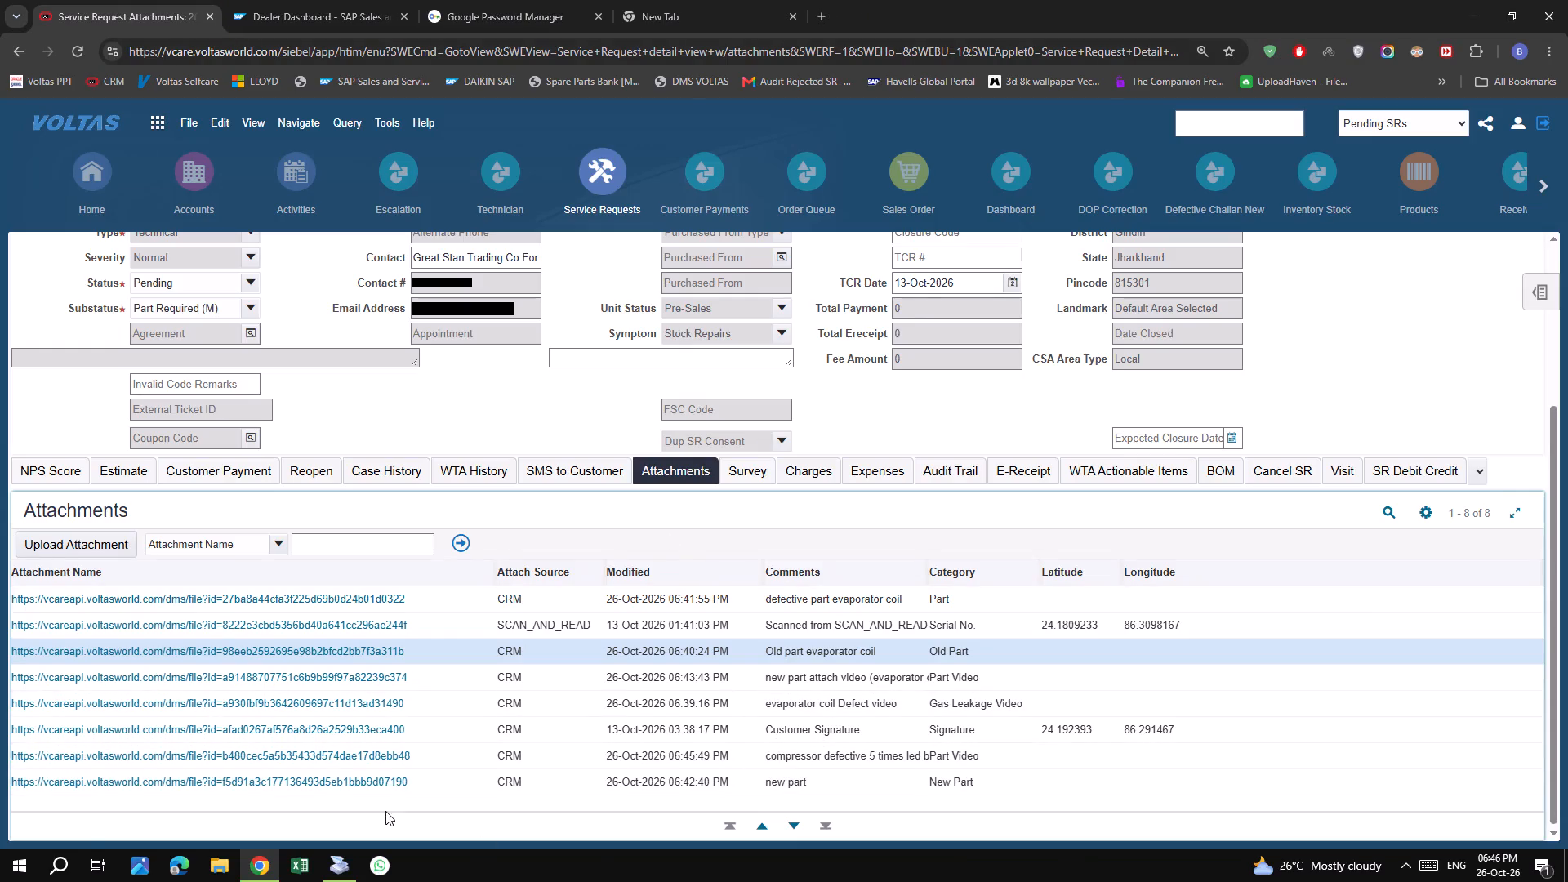
Inspect the part label in the New Part attachment photo, then close the image.
click(372, 784)
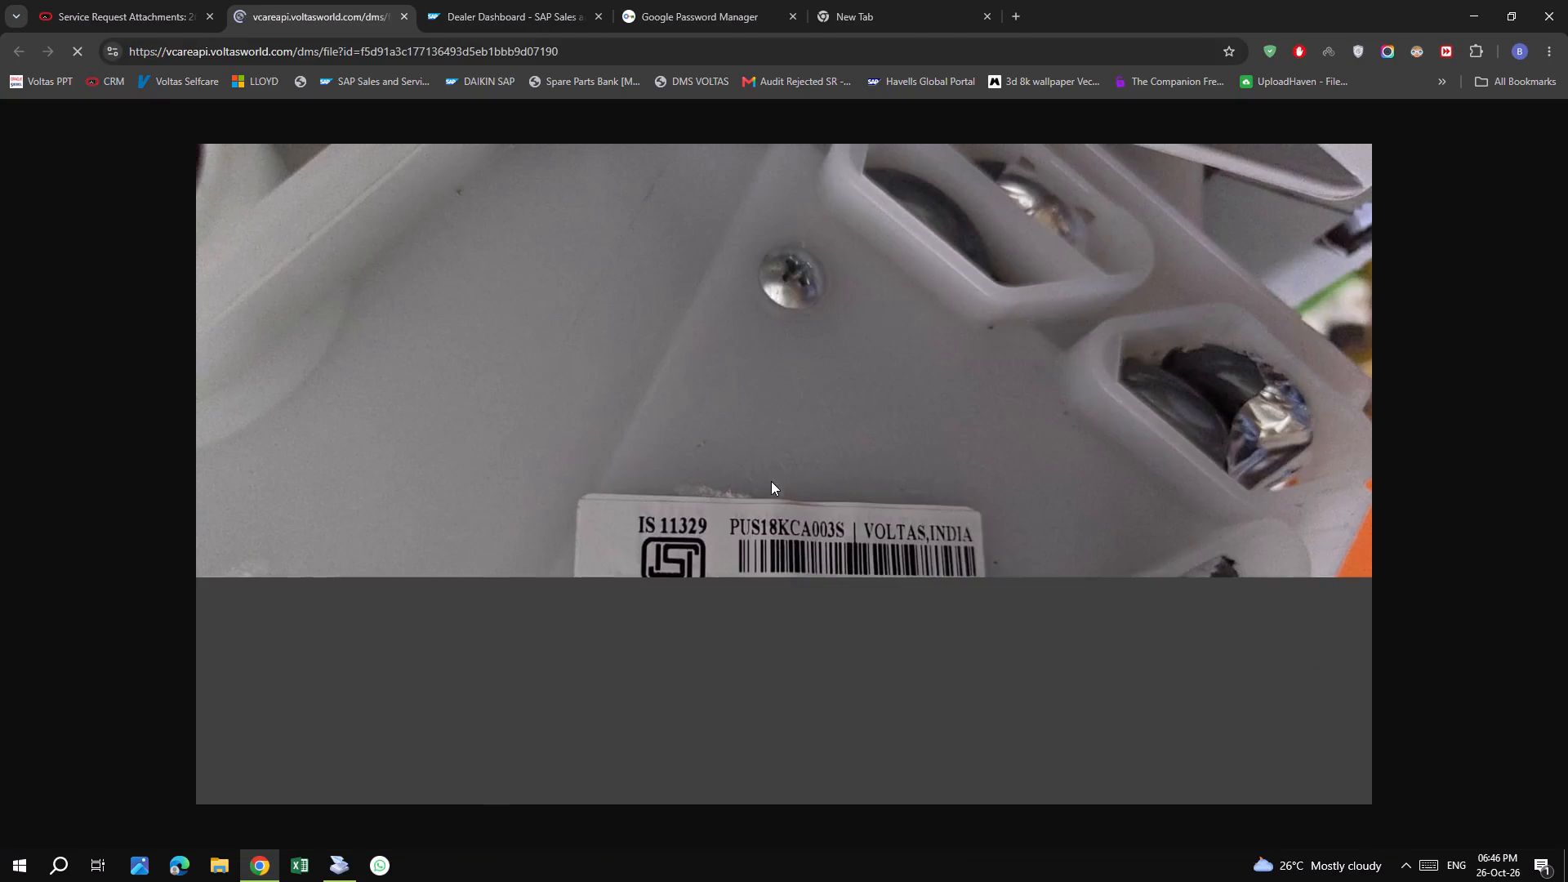
click(869, 573)
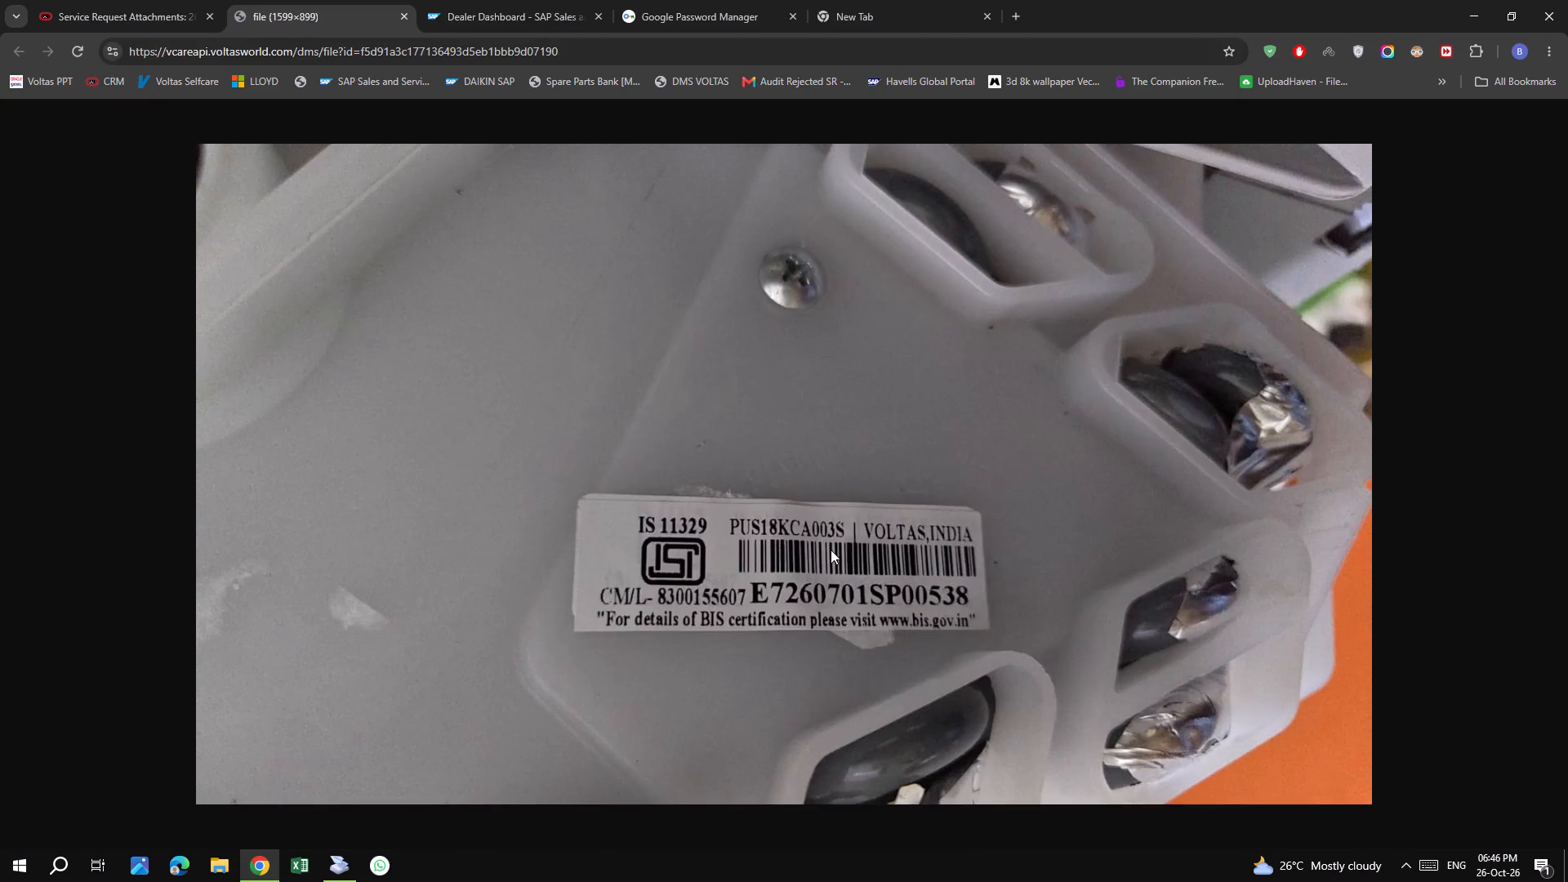
click(831, 550)
click(403, 14)
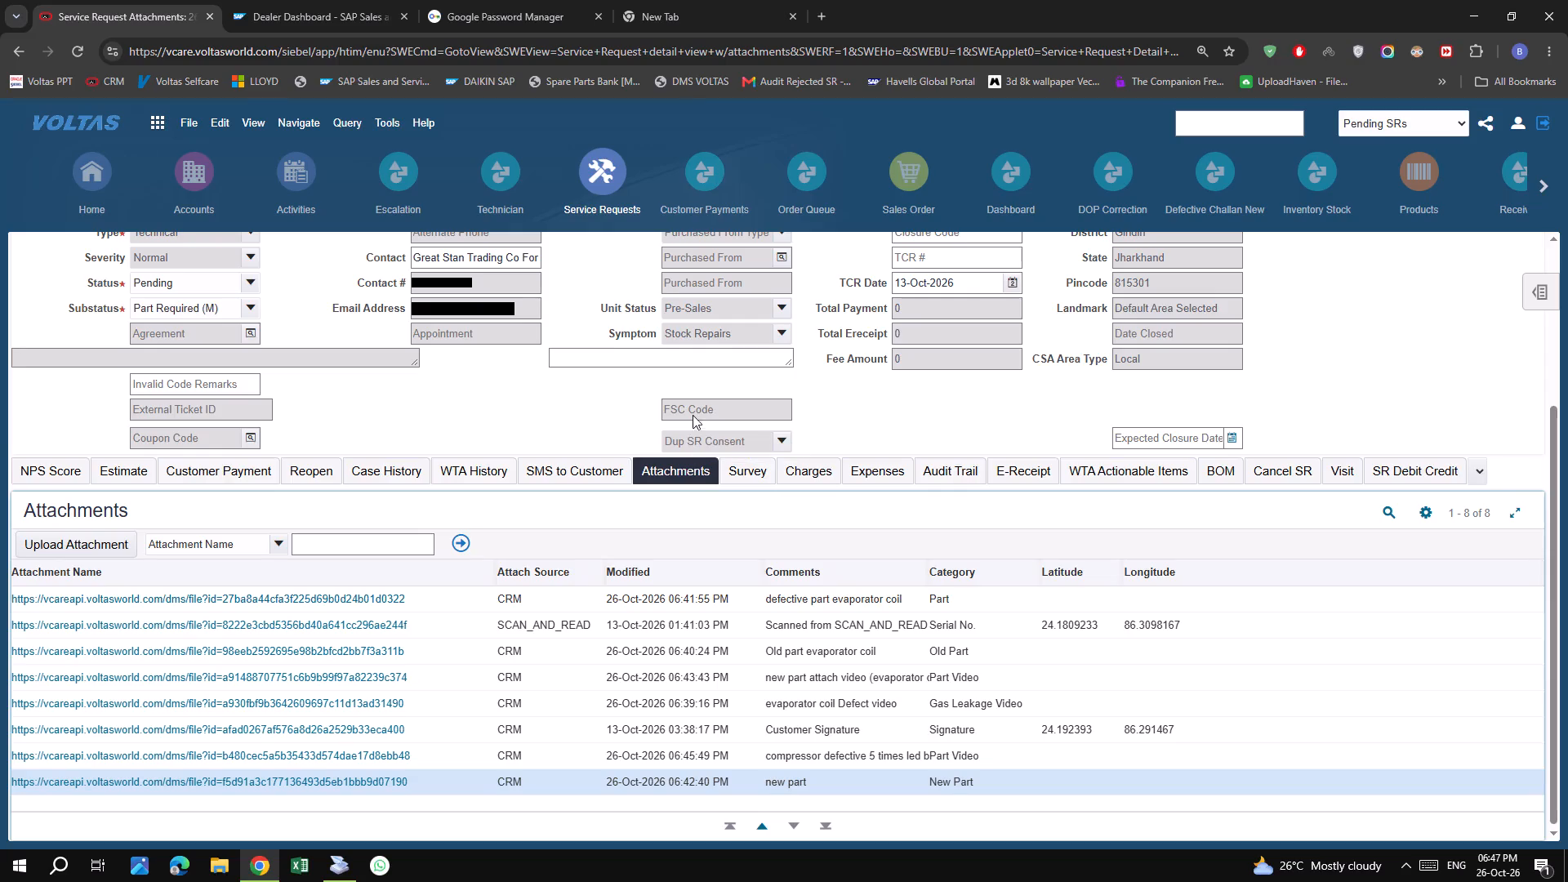
scroll(497, 289, up, 6)
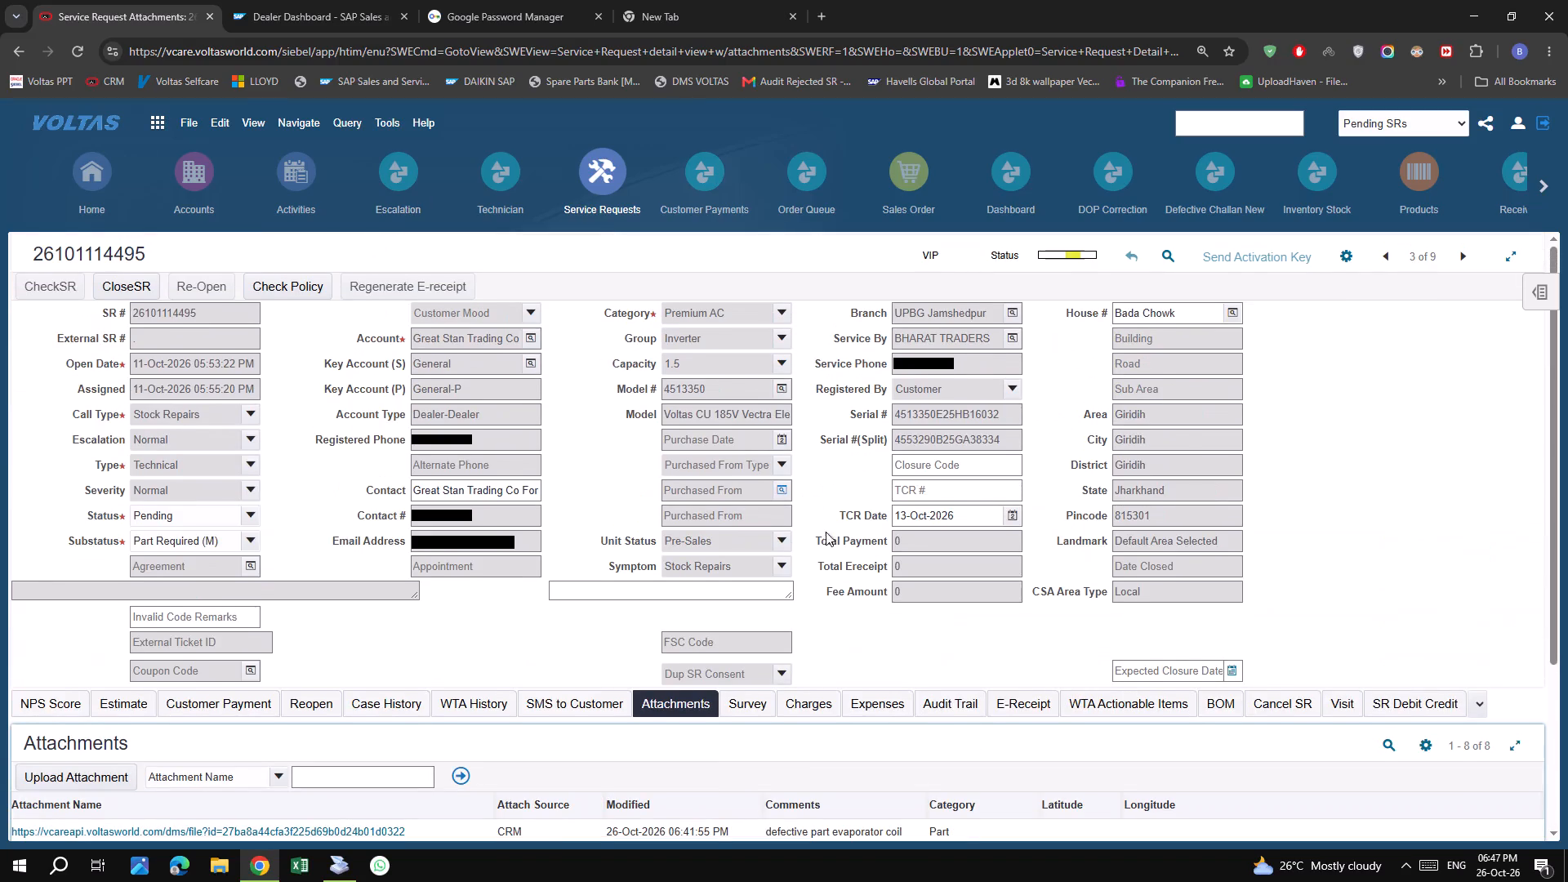
click(1473, 710)
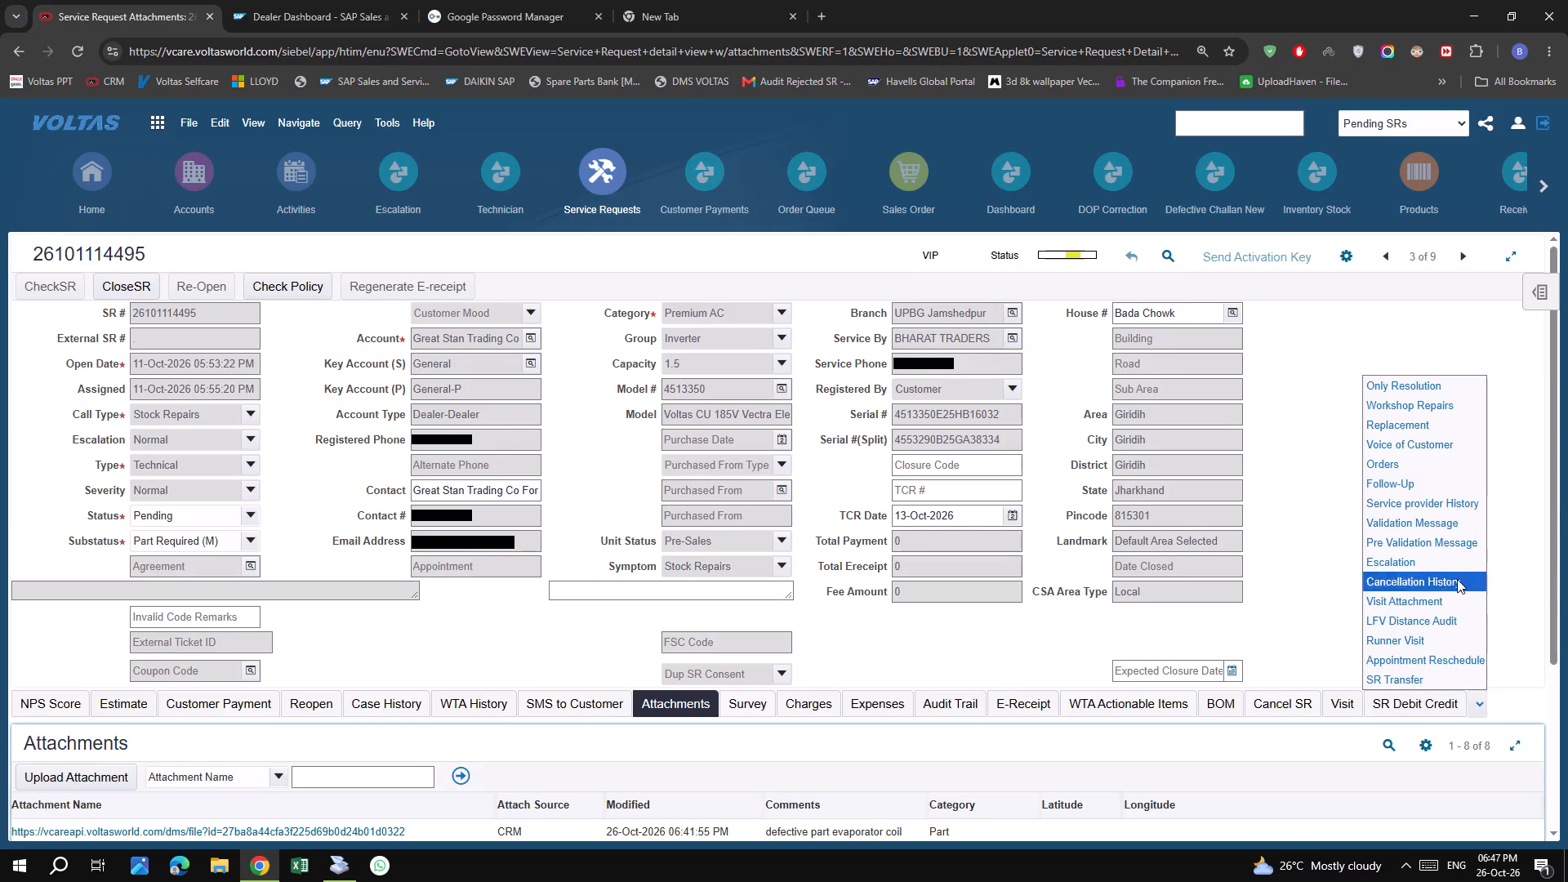
click(1344, 570)
click(1336, 709)
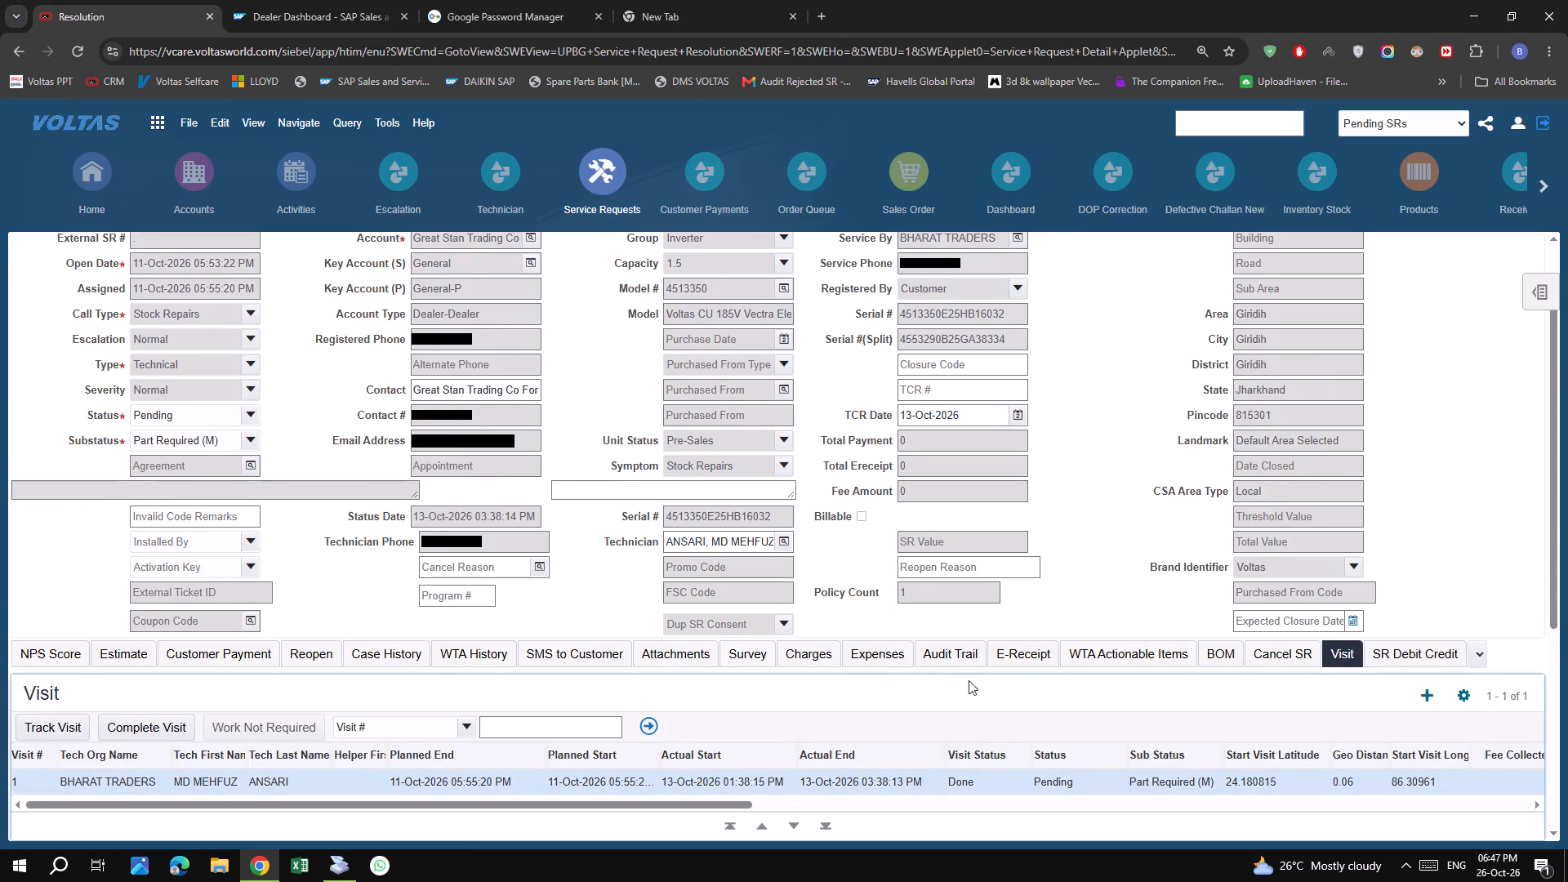
click(690, 658)
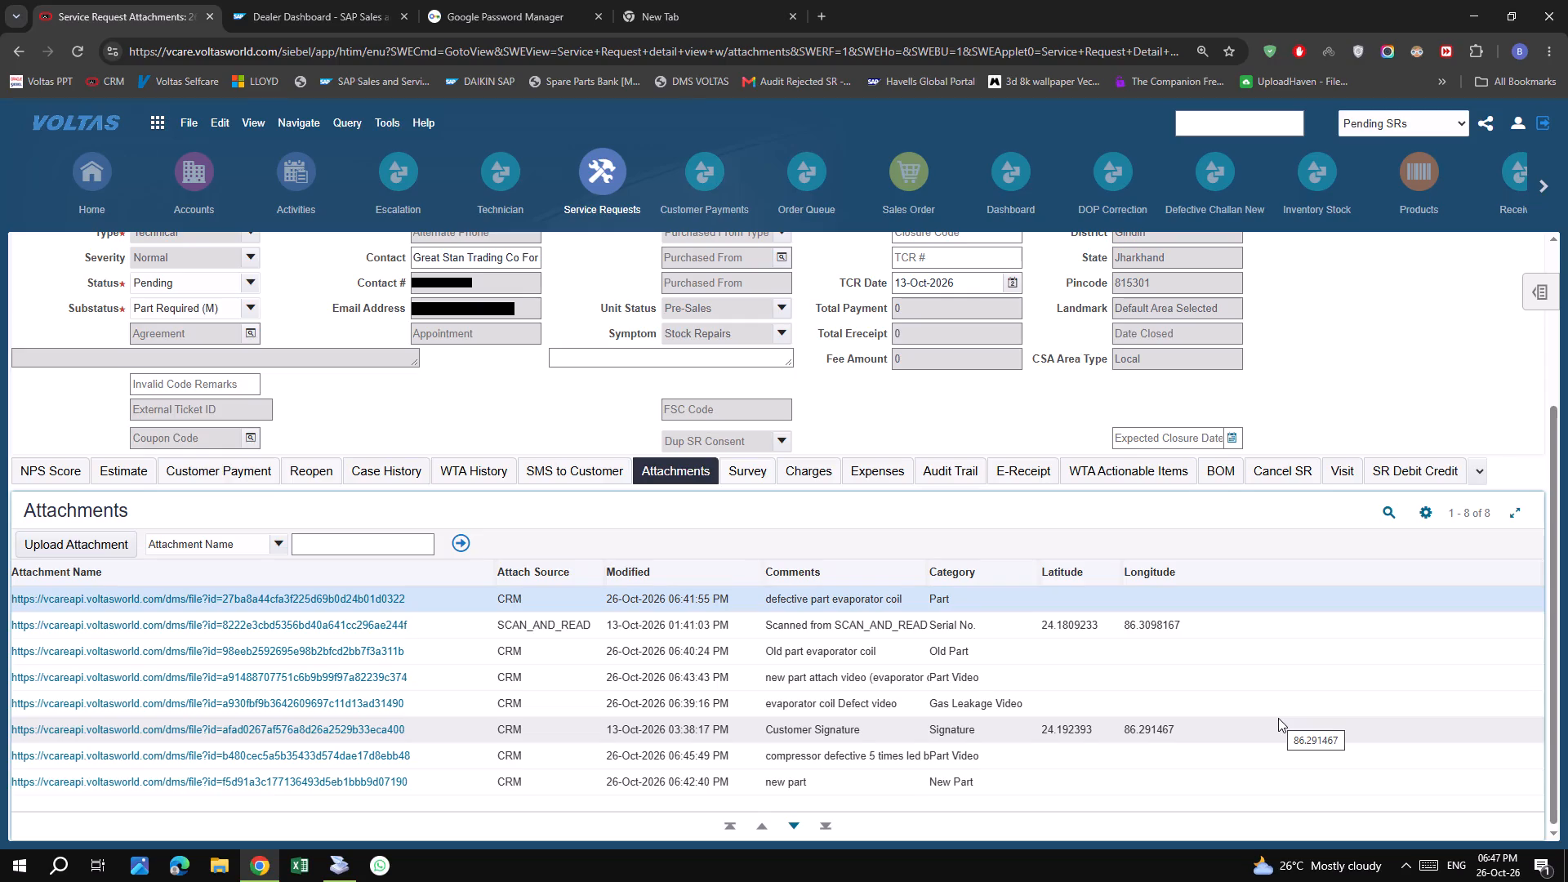
scroll(1278, 718, up, 2)
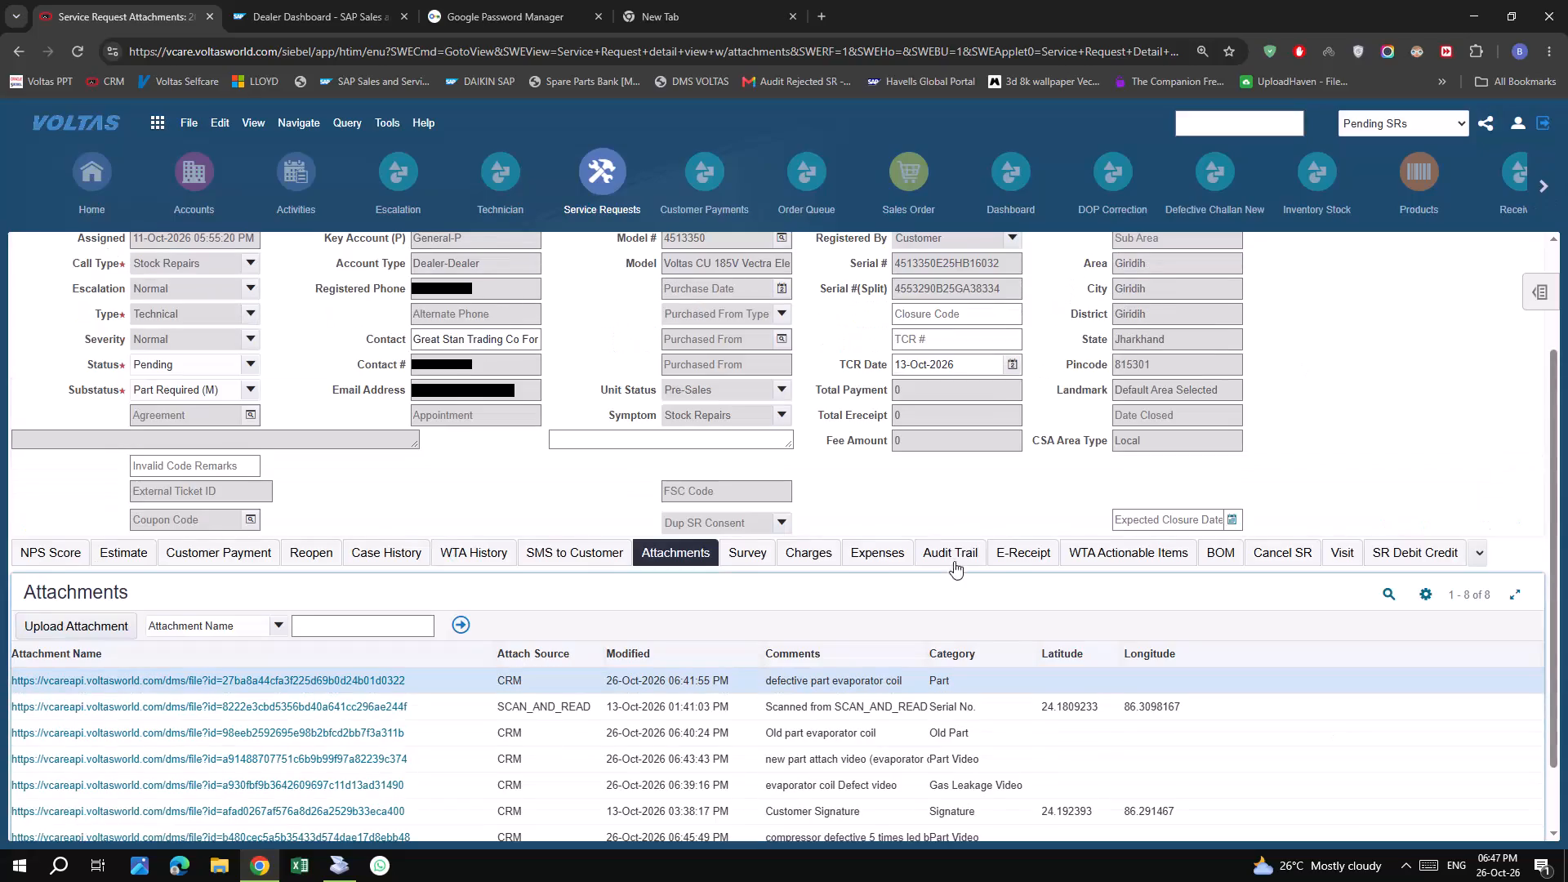
scroll(903, 630, down, 6)
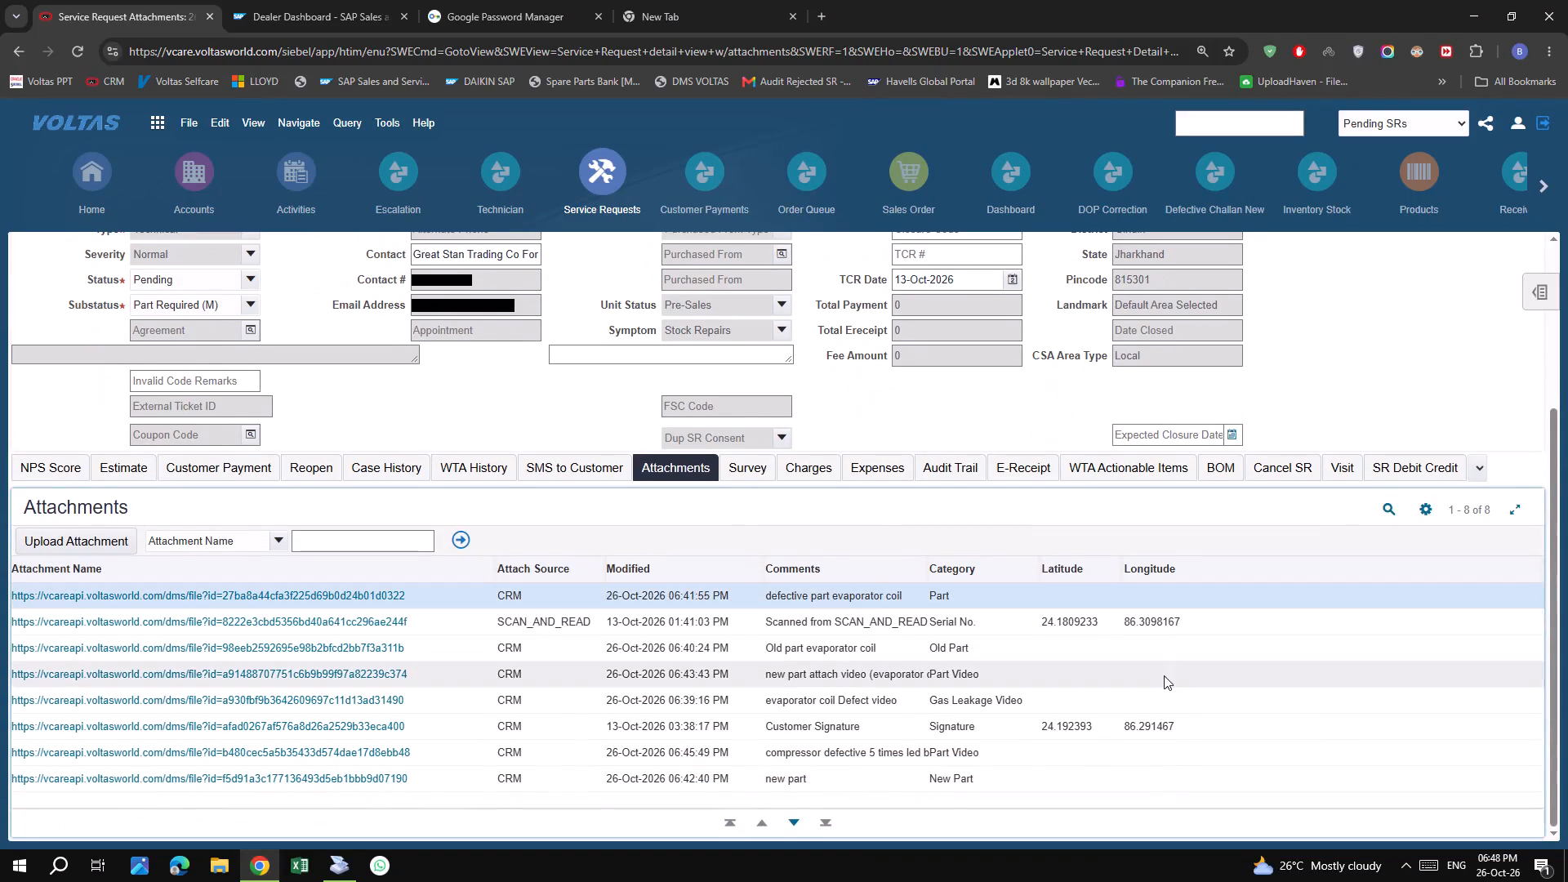
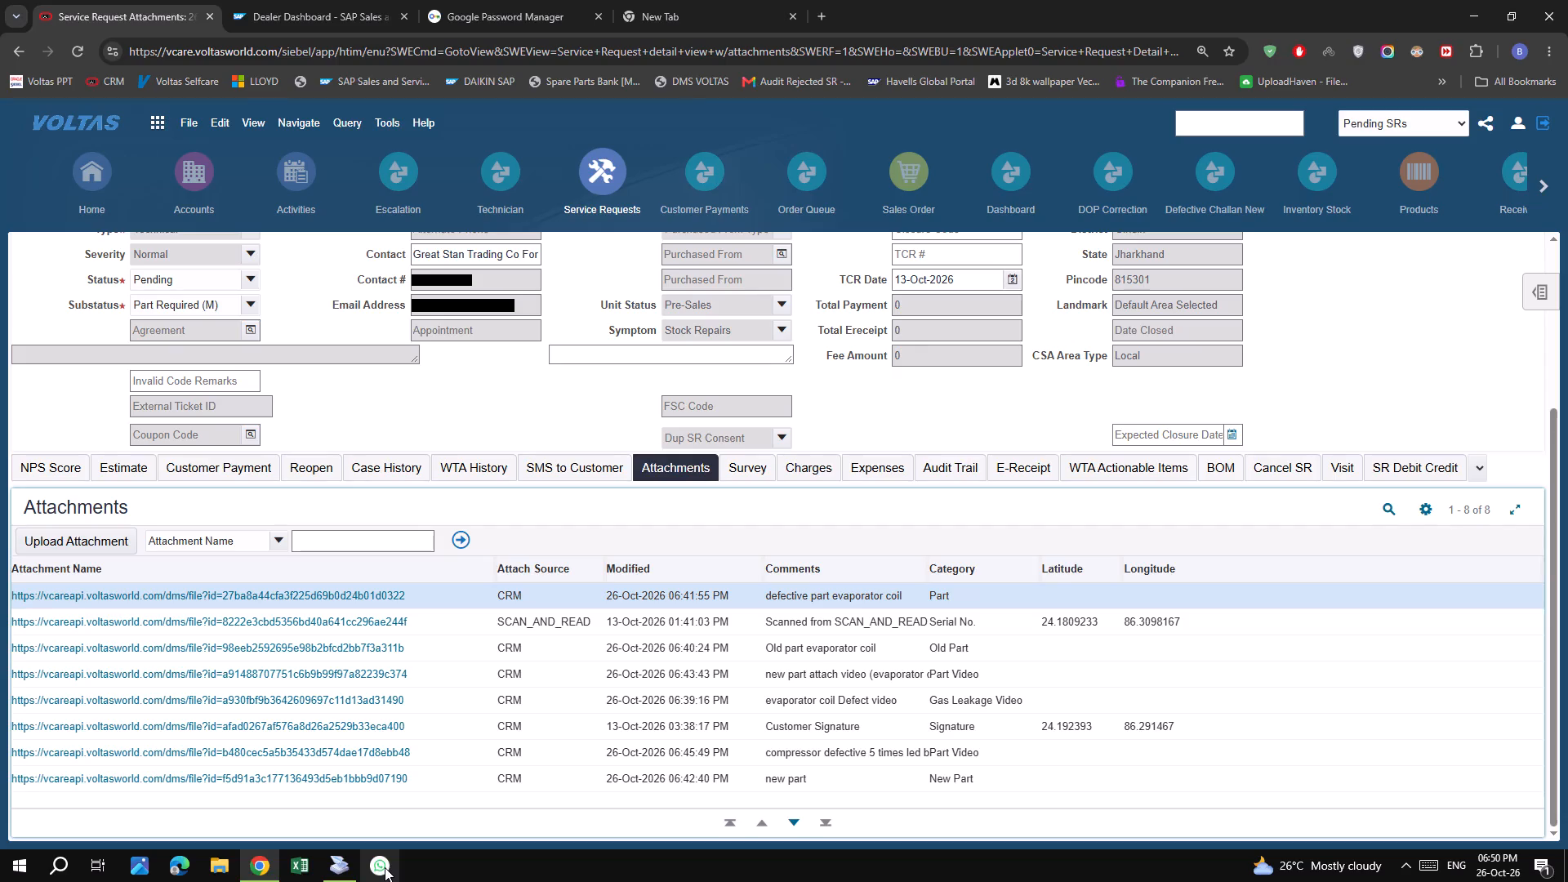
Open the document upload form for adding a new attachment to the service request.
click(110, 541)
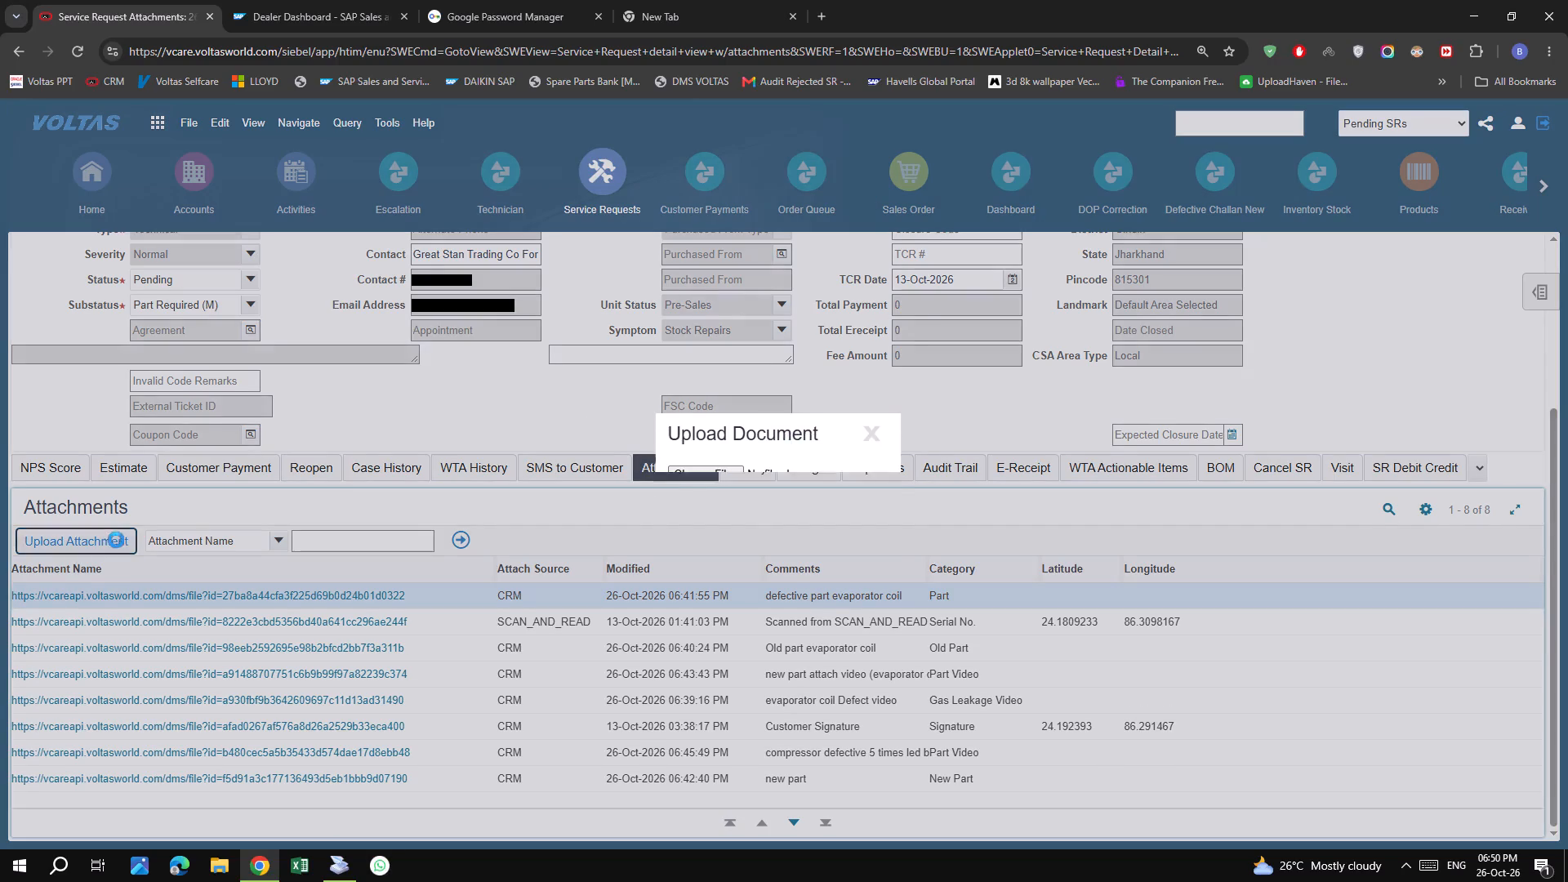
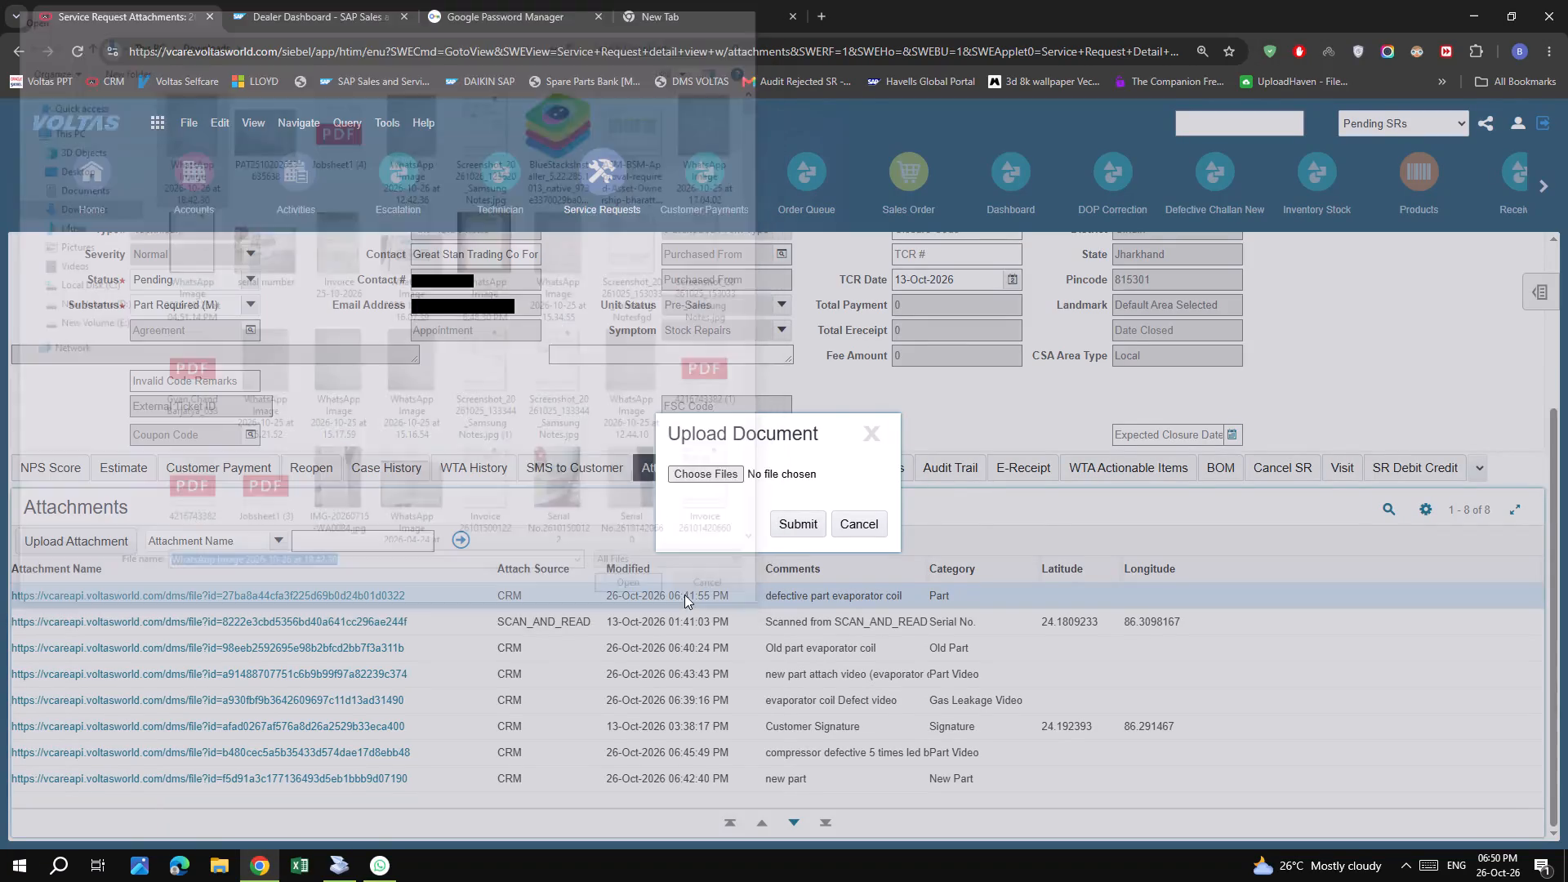
Upload "WhatsApp Image 2026-10-26 at 18.42.30.jpeg" to the service request with the comment JS.
click(833, 474)
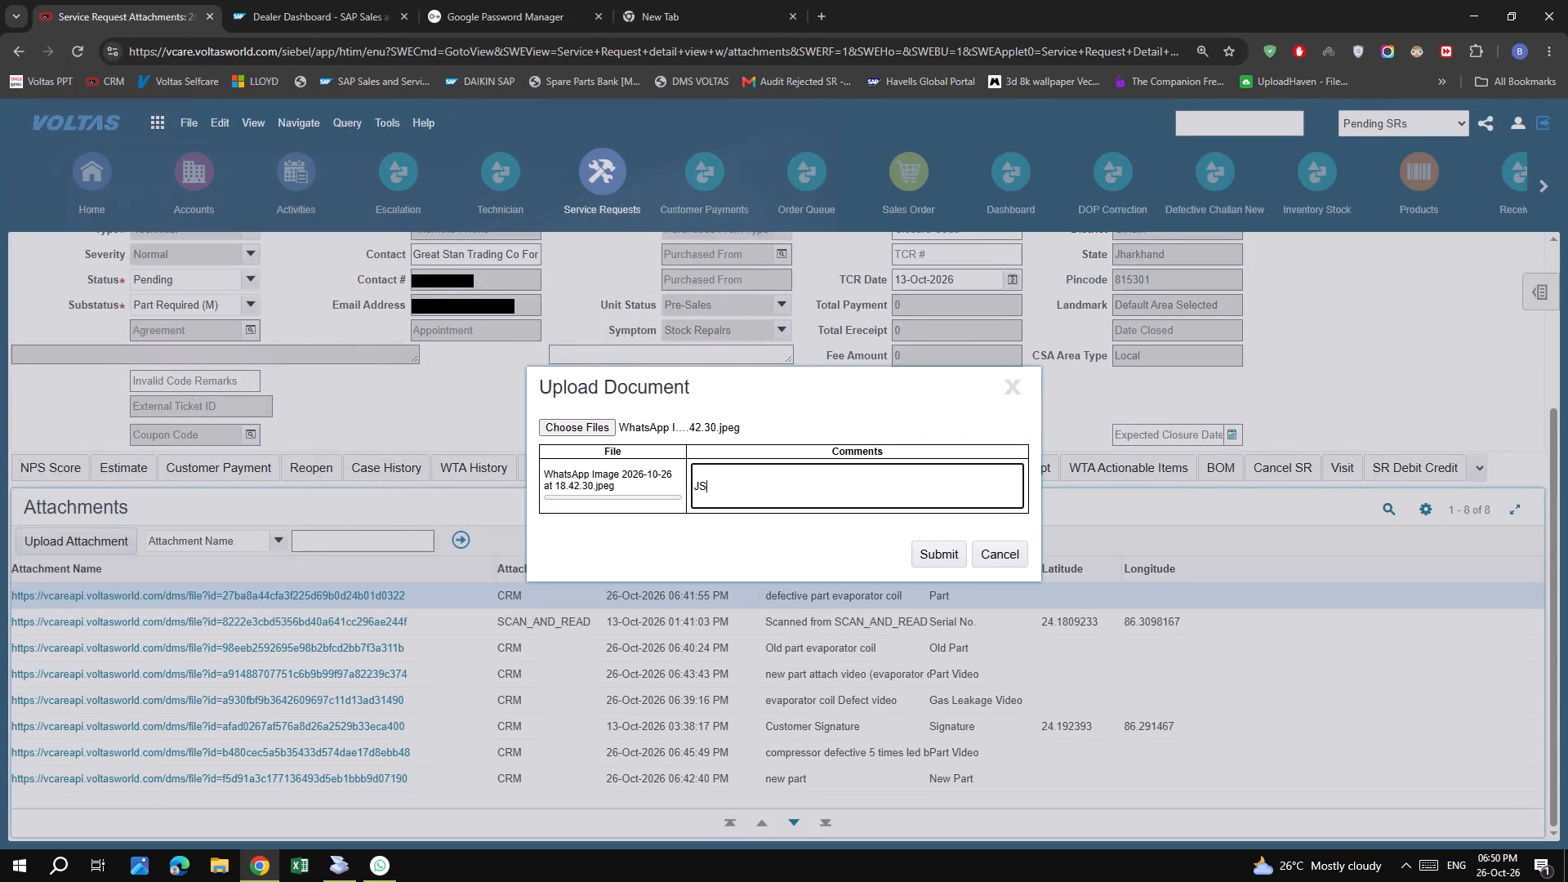
click(945, 550)
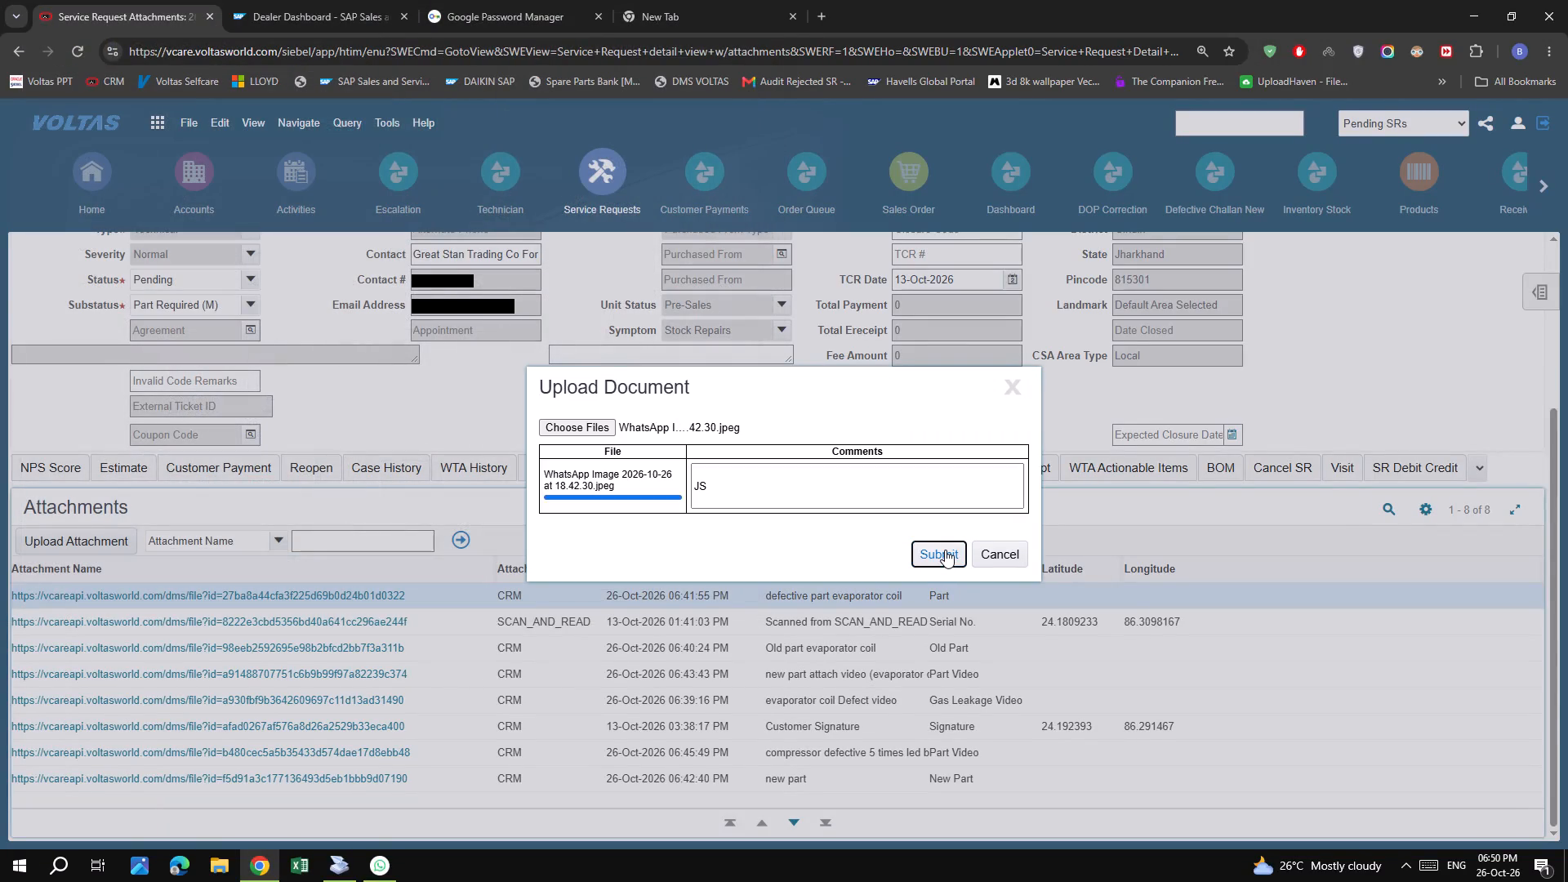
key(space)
Set the category of the newly uploaded JS attachment to Job Sheet and refresh the attachments list.
click(952, 596)
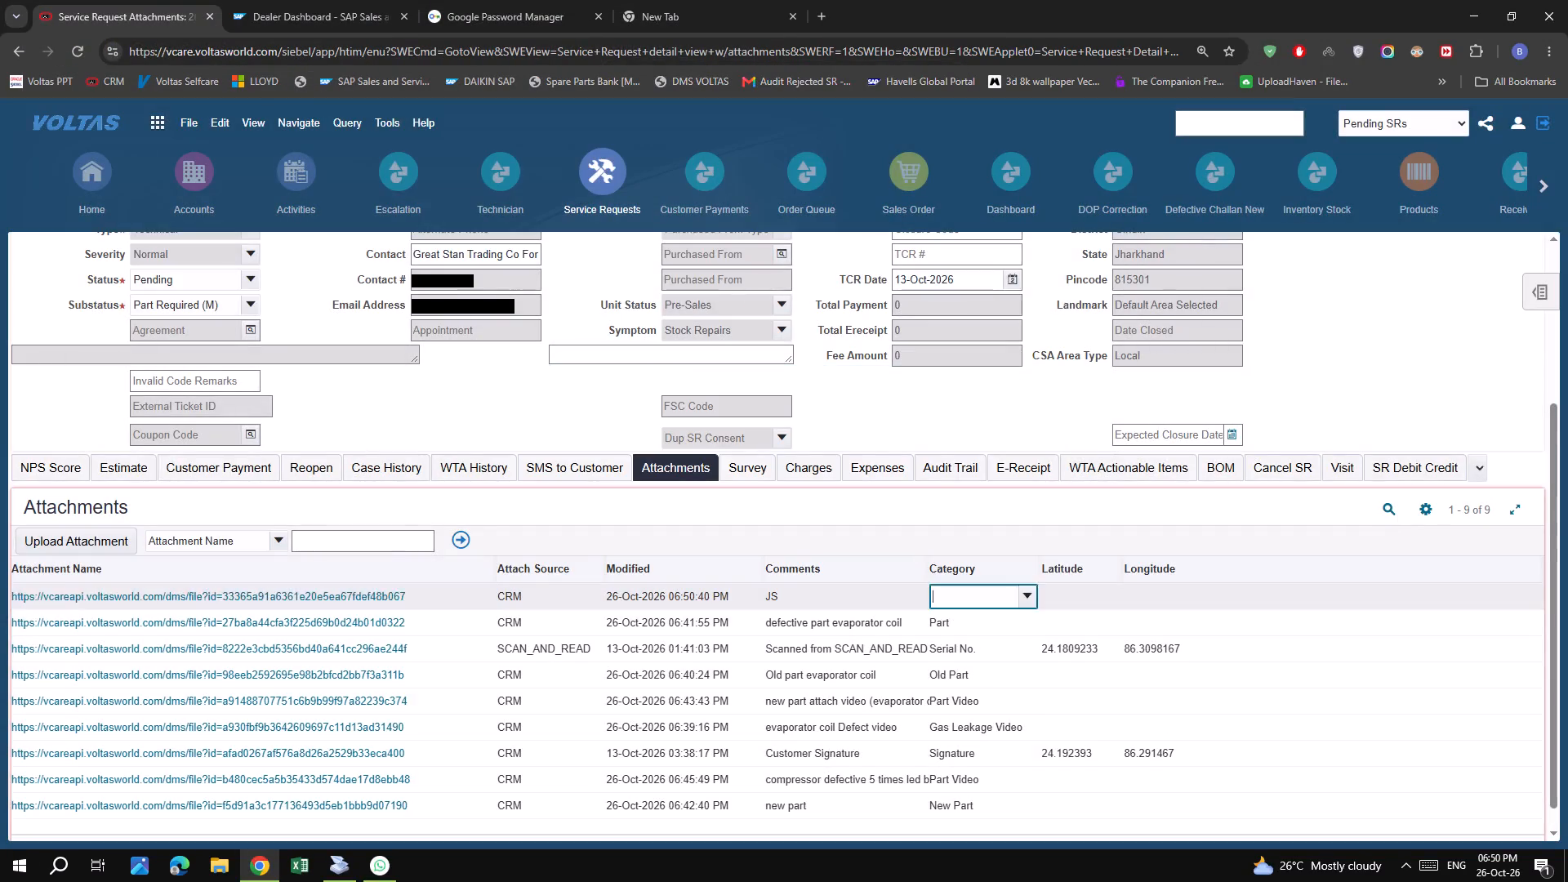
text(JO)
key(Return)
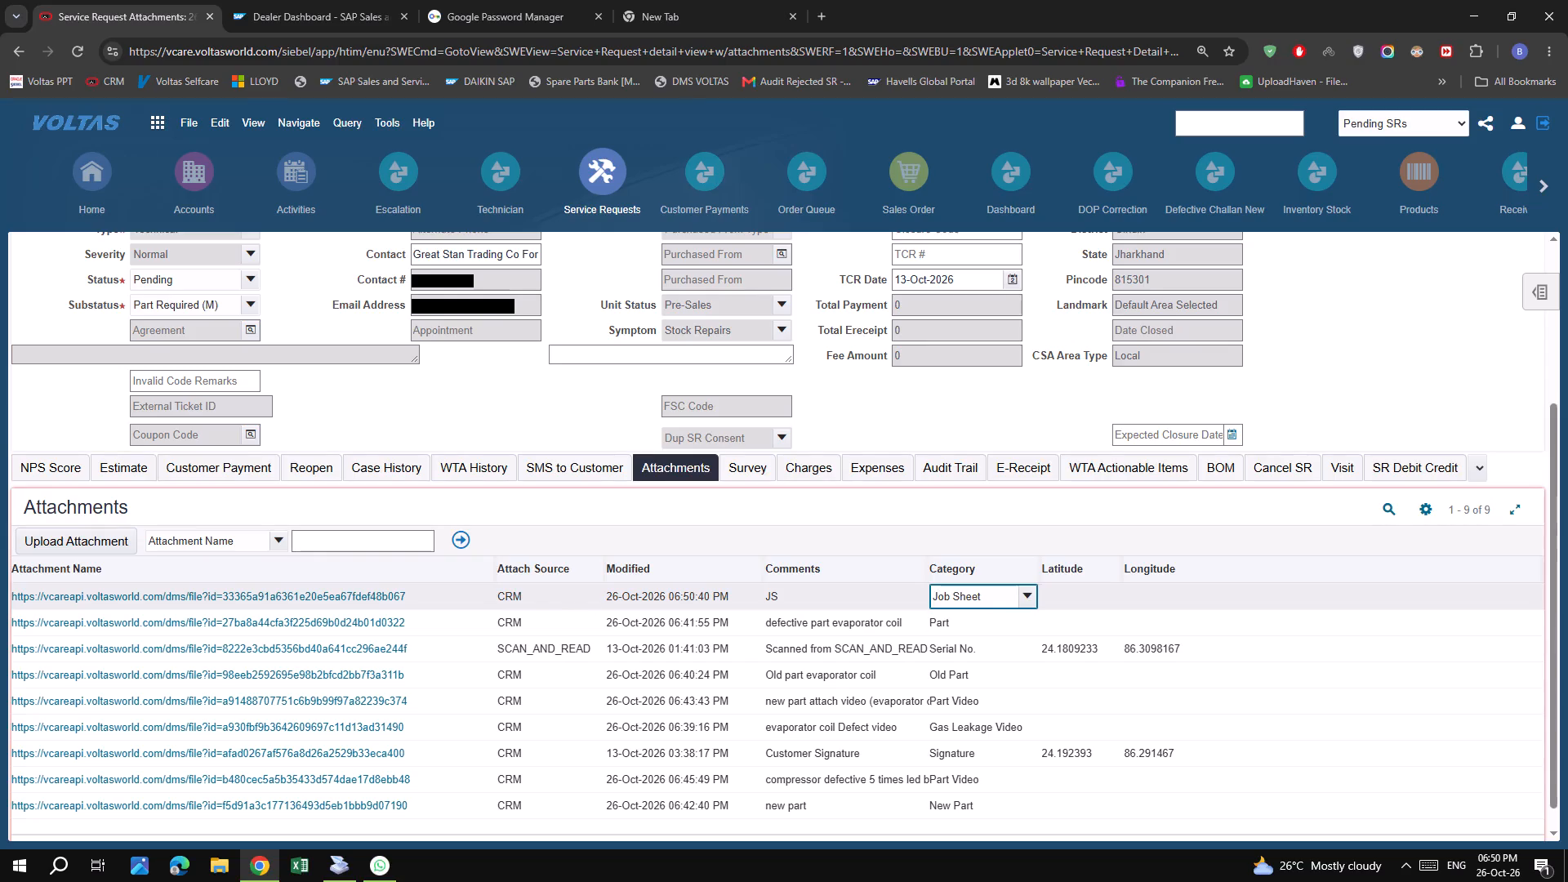
click(462, 543)
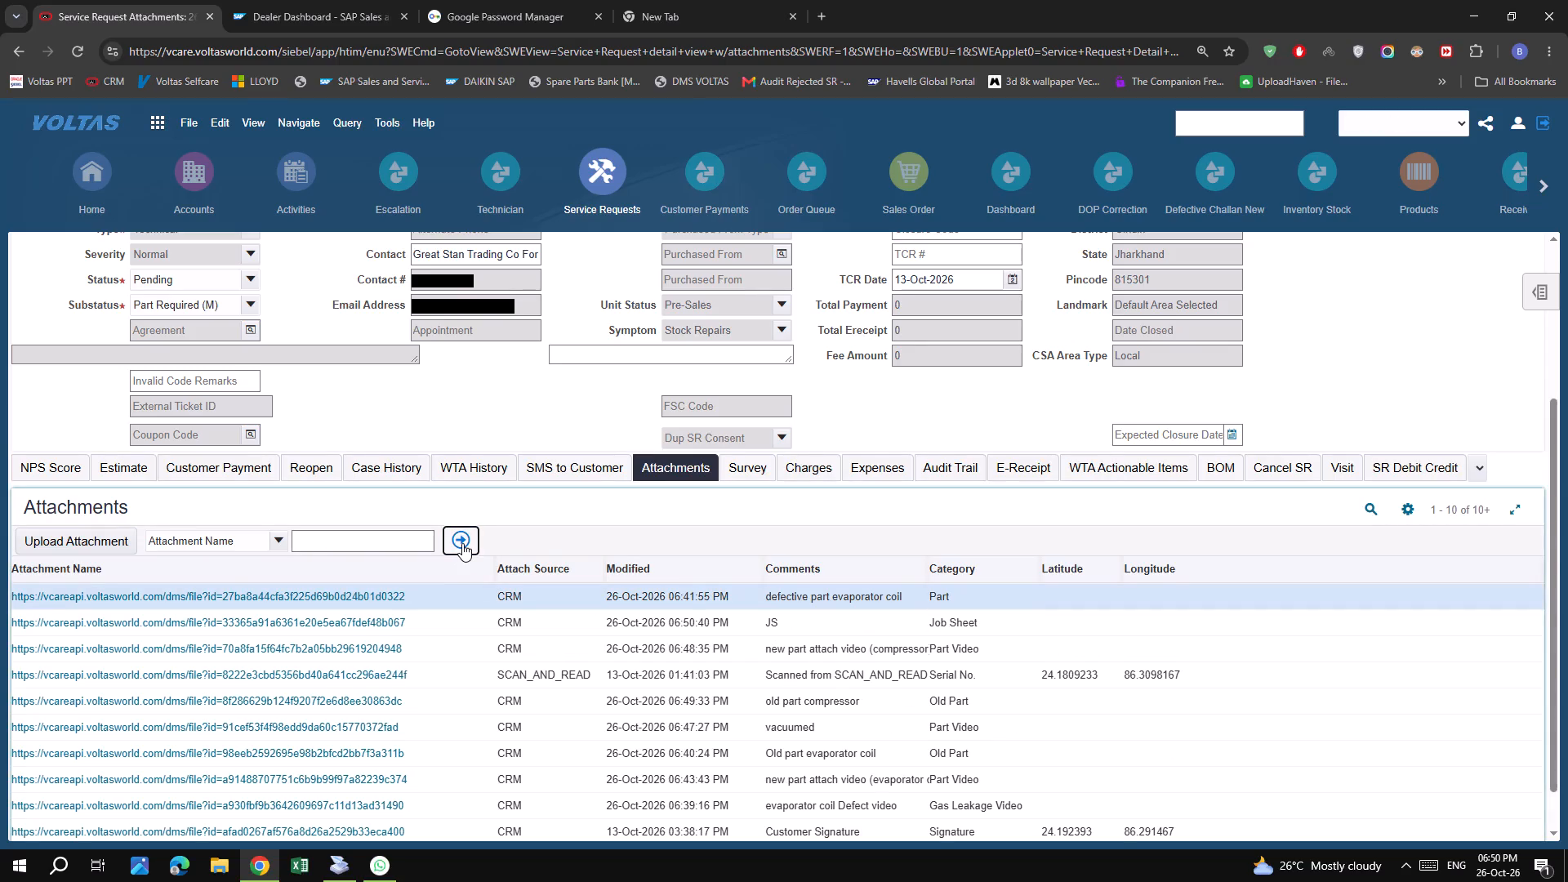